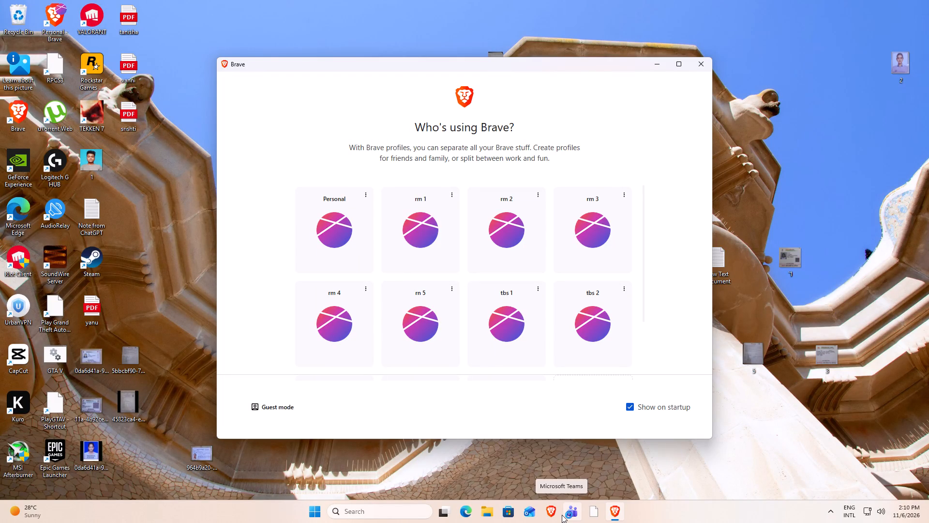
Open the Personal browser profile and restore the pages from the previous session.
click(316, 217)
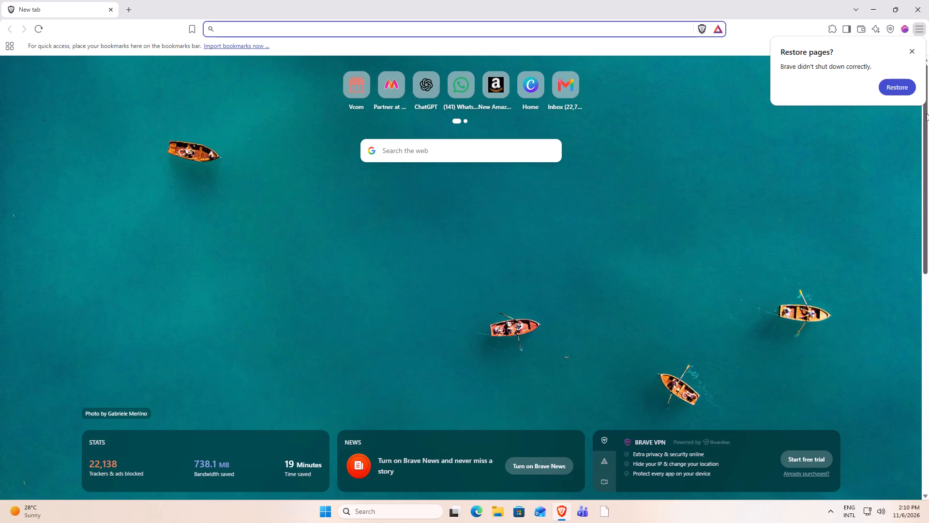
click(899, 87)
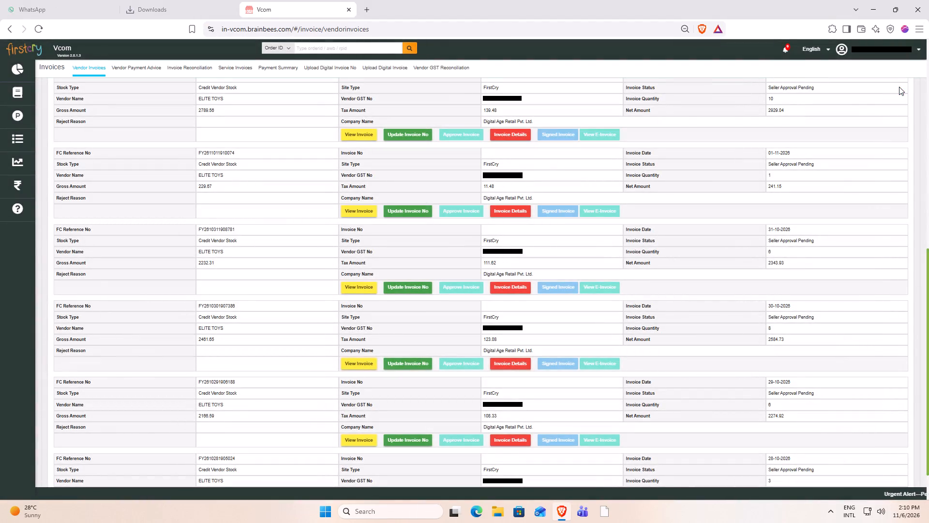
Go to page 2 of the vendor invoices list.
scroll(751, 249, down, 10)
scroll(746, 258, up, 9)
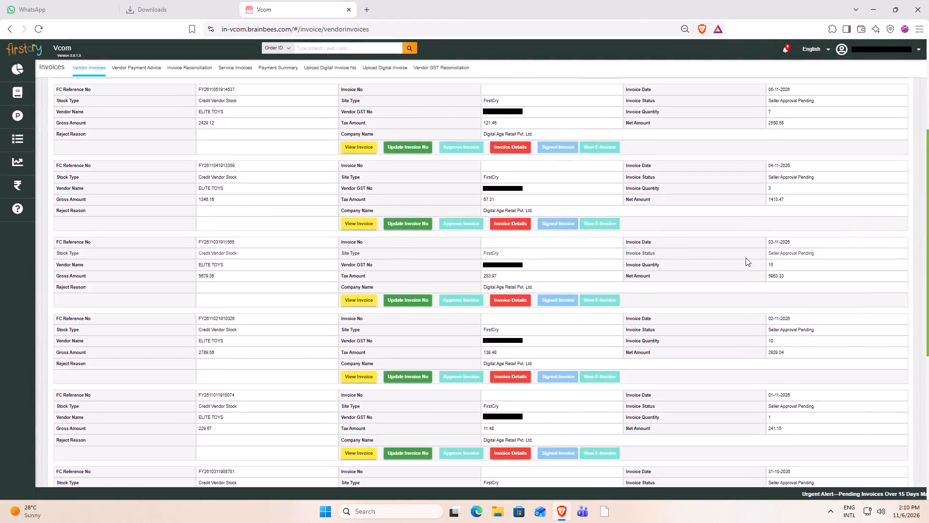
scroll(746, 258, up, 11)
click(892, 178)
click(885, 207)
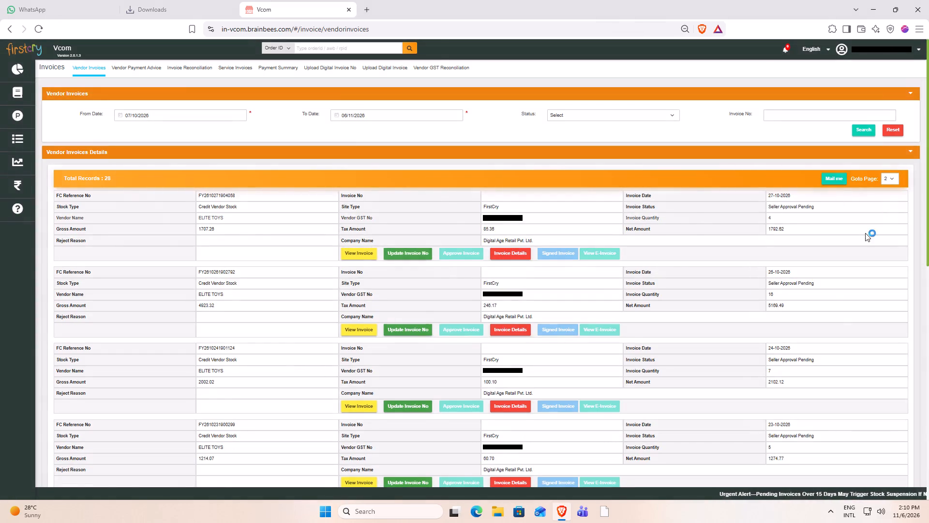
Copy the 17-10-2026 invoice's number and use it to update the 19-10-2026 invoice number to ET/FC/26-27/138.
scroll(606, 366, down, 20)
scroll(606, 366, down, 2)
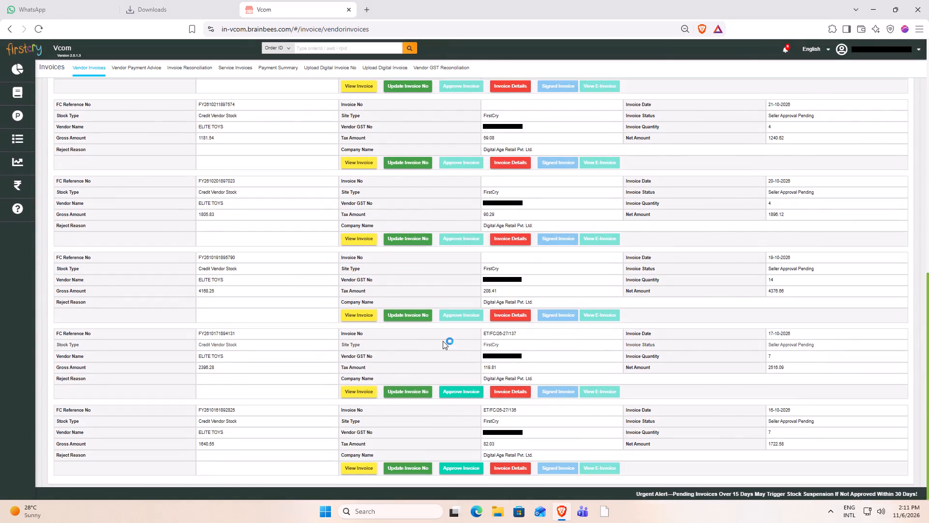
triple_click(502, 335)
key(ctrl+c)
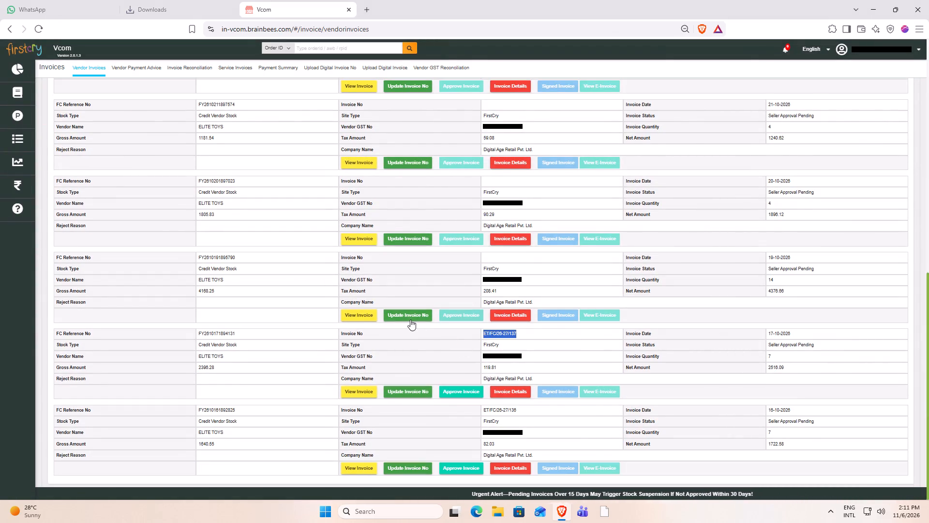
click(407, 316)
click(407, 279)
click(408, 288)
key(ctrl+v)
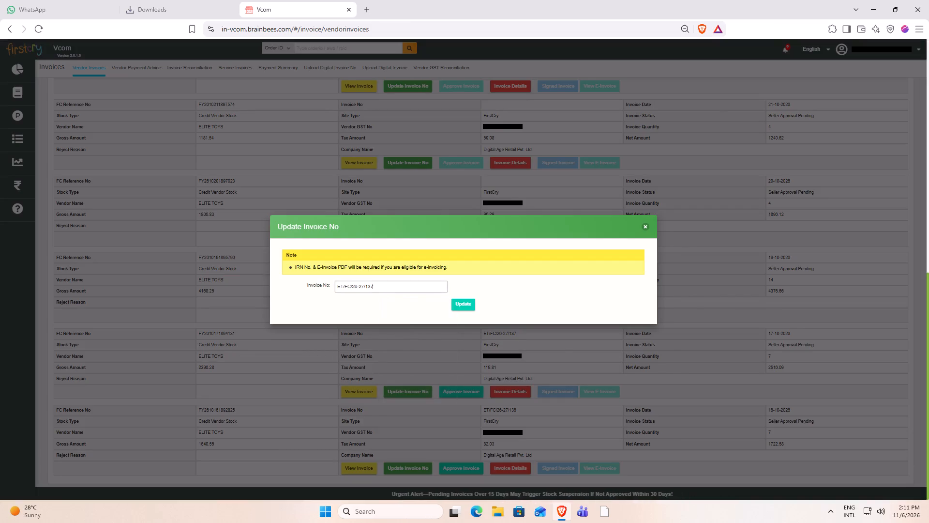
key(BackSpace)
key(8)
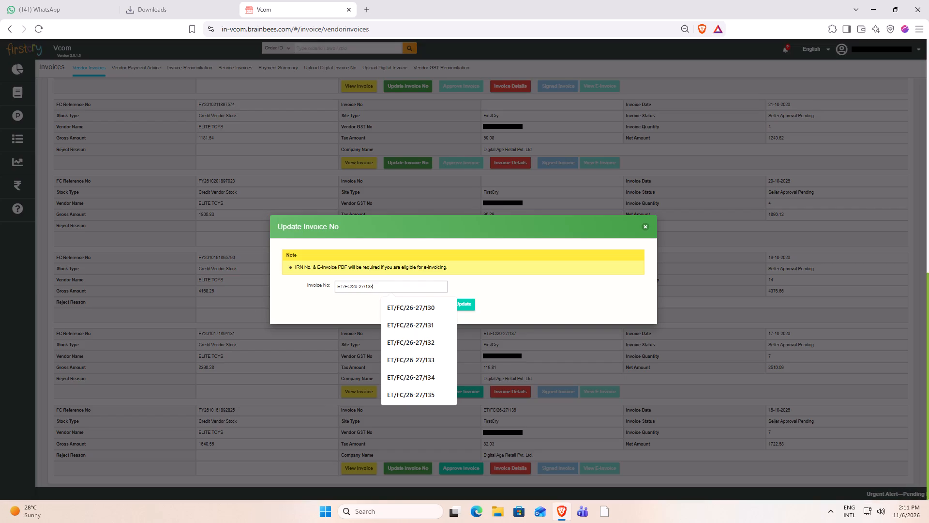
click(469, 303)
click(471, 304)
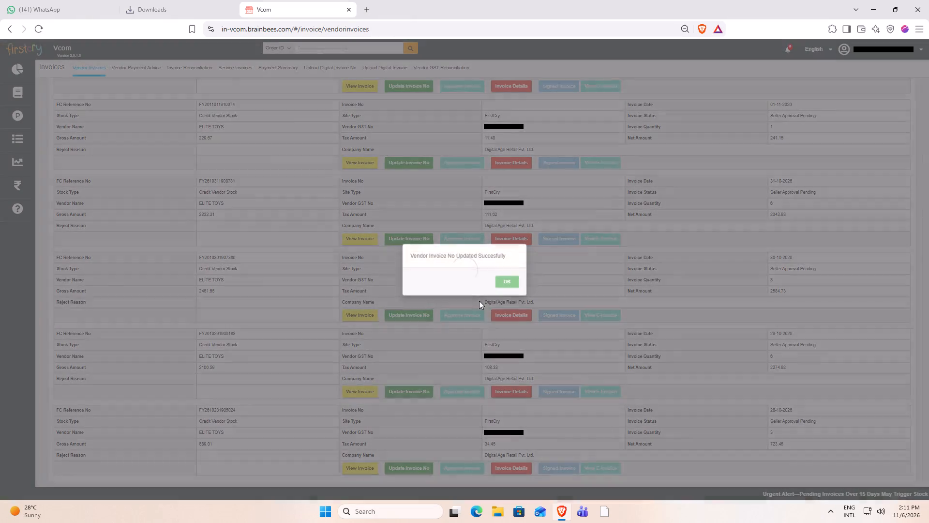
click(498, 292)
click(505, 287)
Return to page 2 of the vendor invoices list.
scroll(569, 332, down, 1)
scroll(576, 332, up, 5)
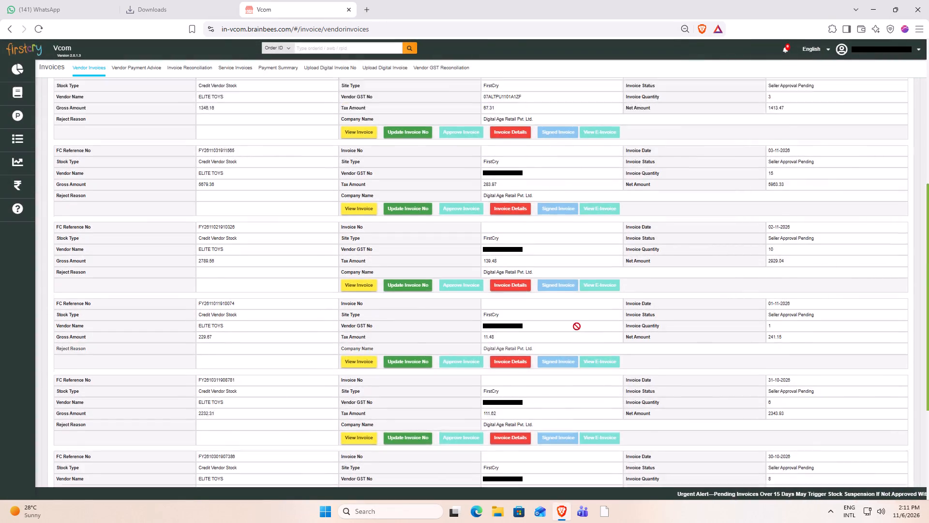
scroll(577, 326, up, 7)
click(887, 176)
click(886, 189)
click(886, 171)
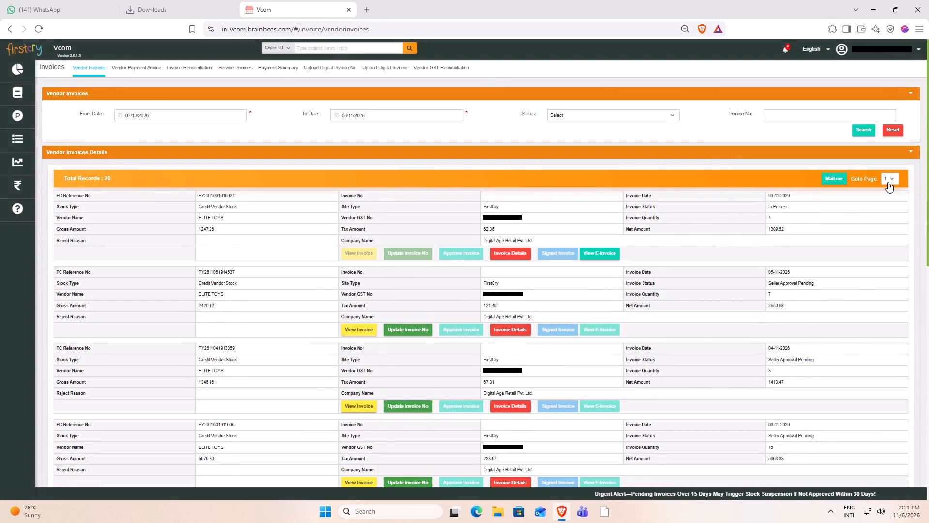
click(888, 182)
click(888, 196)
click(883, 188)
click(885, 183)
click(887, 201)
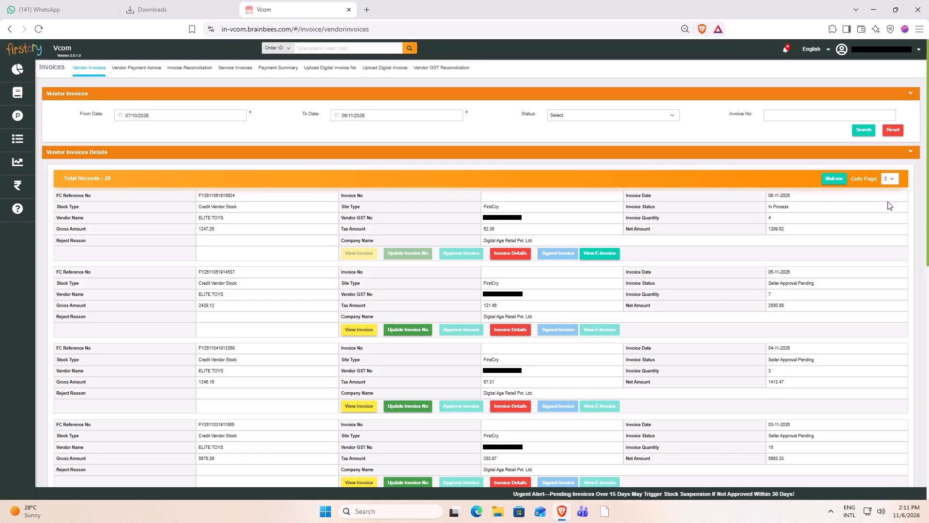
Update the invoice number of the 20-10-2026 vendor invoice to ET/FC/26-27/139.
scroll(781, 425, down, 19)
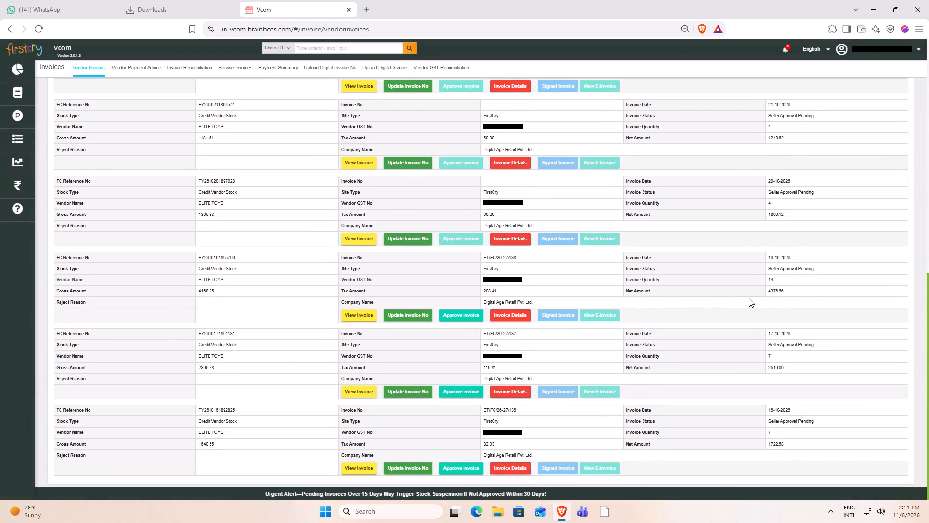
click(417, 235)
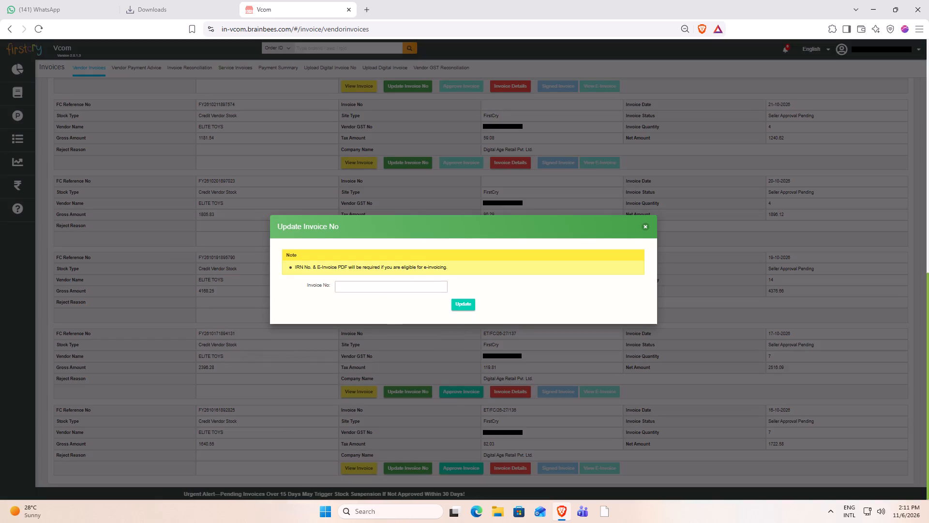
click(392, 292)
key(ctrl+v)
key(BackSpace)
key(9)
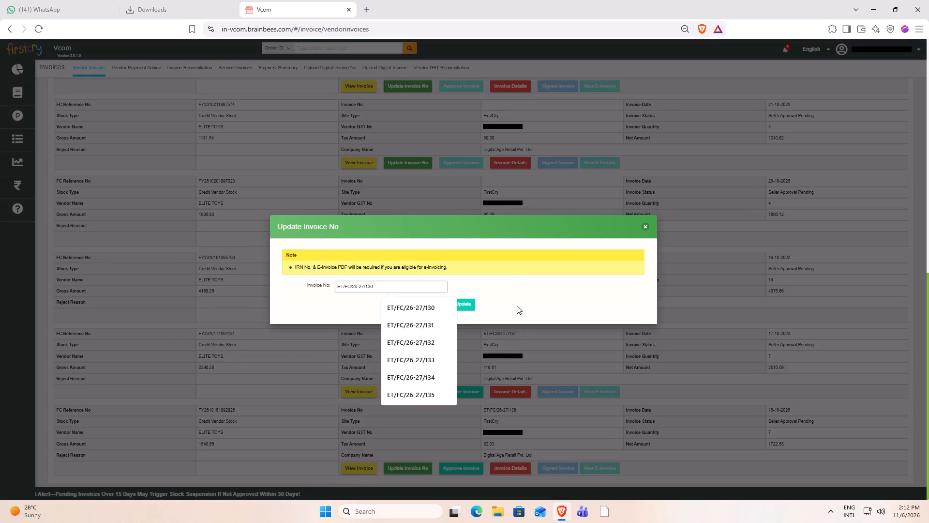
click(467, 303)
click(501, 284)
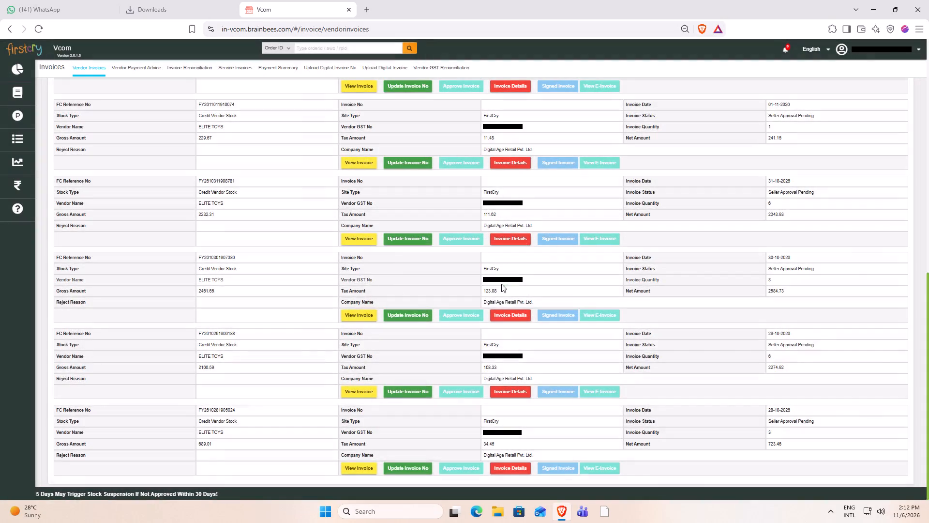
Switch the vendor invoices list back to page 2.
scroll(597, 299, up, 11)
click(886, 179)
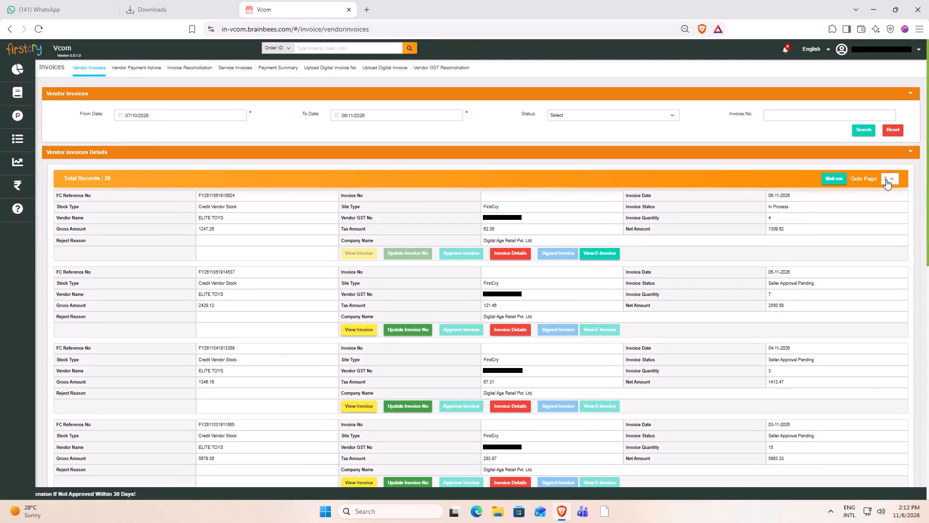
click(884, 193)
click(887, 177)
click(890, 200)
Update the 21-10-2026 vendor invoice number to ET/FC/26-27/140, copying the new number before submitting it.
scroll(713, 366, down, 7)
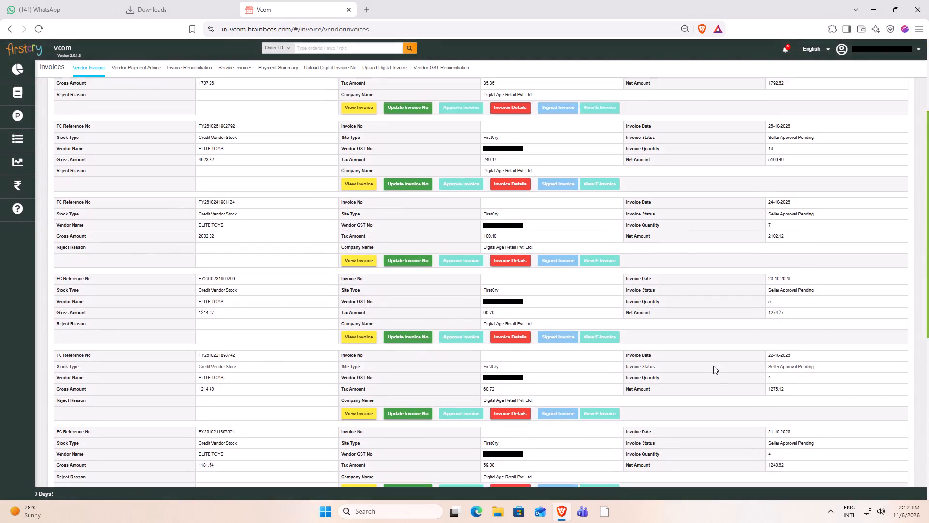
scroll(713, 366, down, 1)
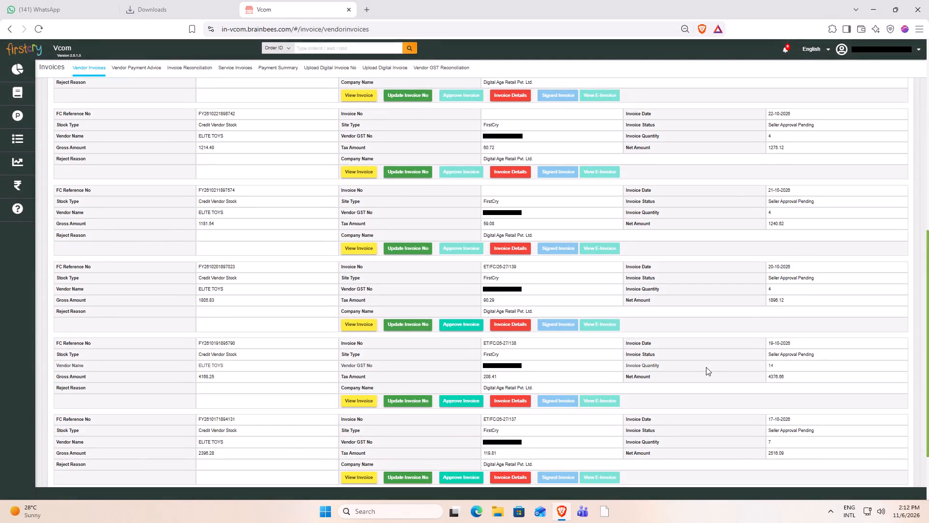
scroll(706, 367, up, 1)
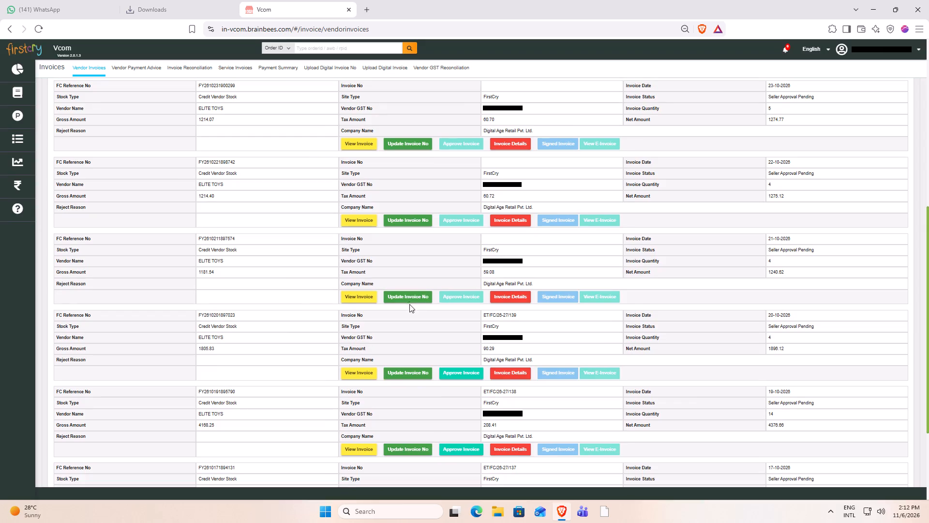
click(408, 297)
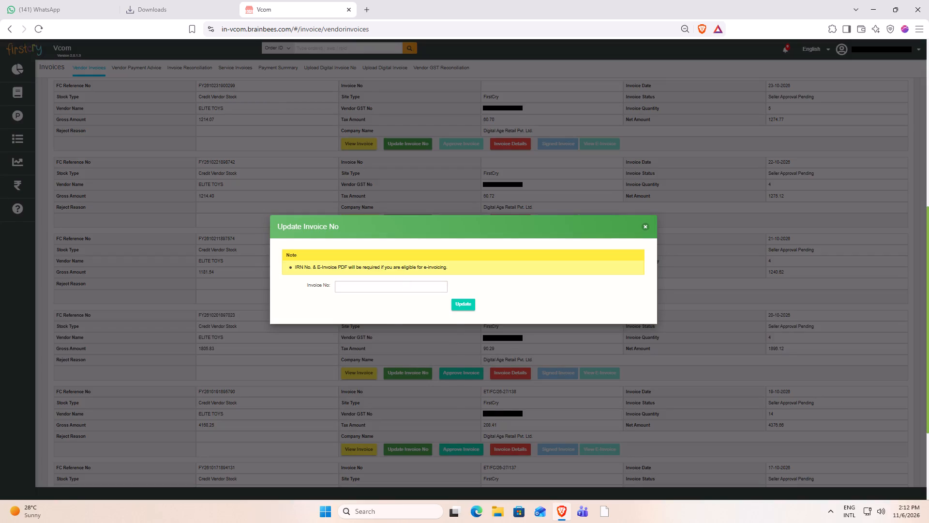
click(396, 282)
key(ctrl+v)
key(BackSpace)
key(BackSpace)
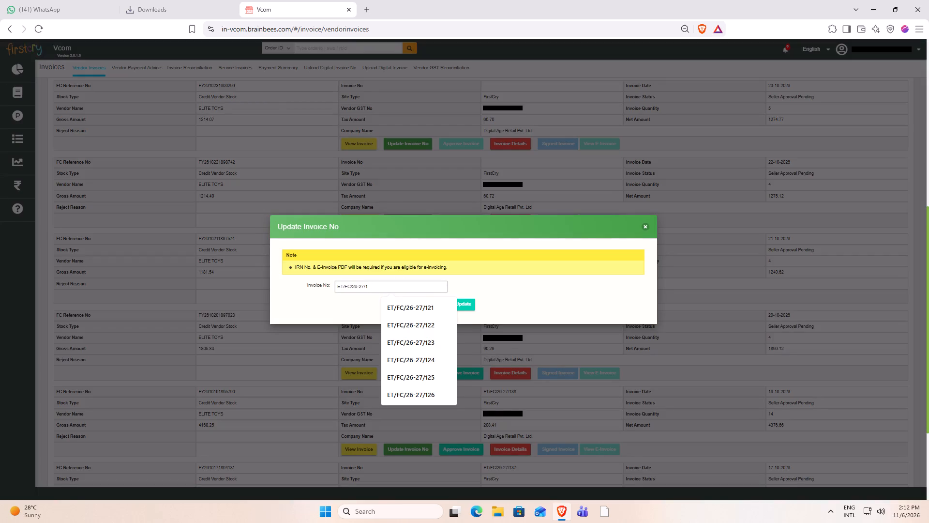
text(40)
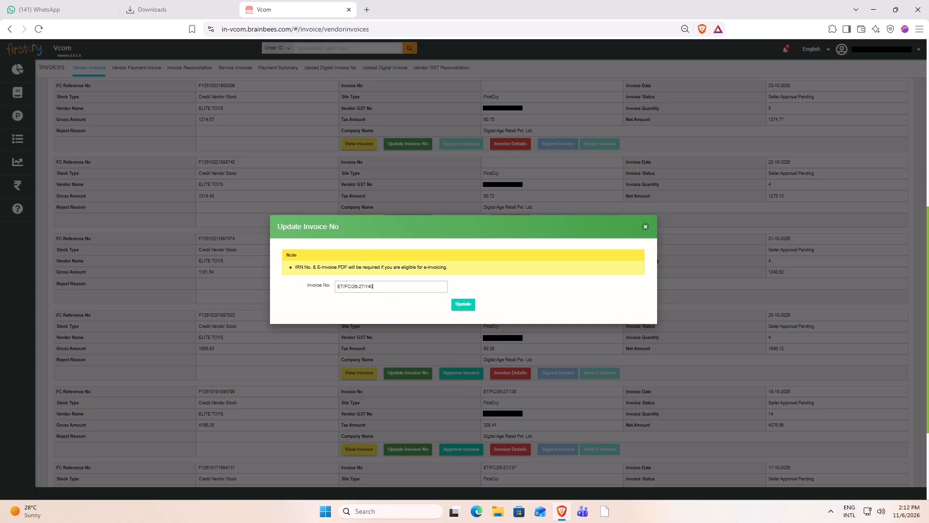
key(ctrl+a)
key(ctrl+c)
click(463, 299)
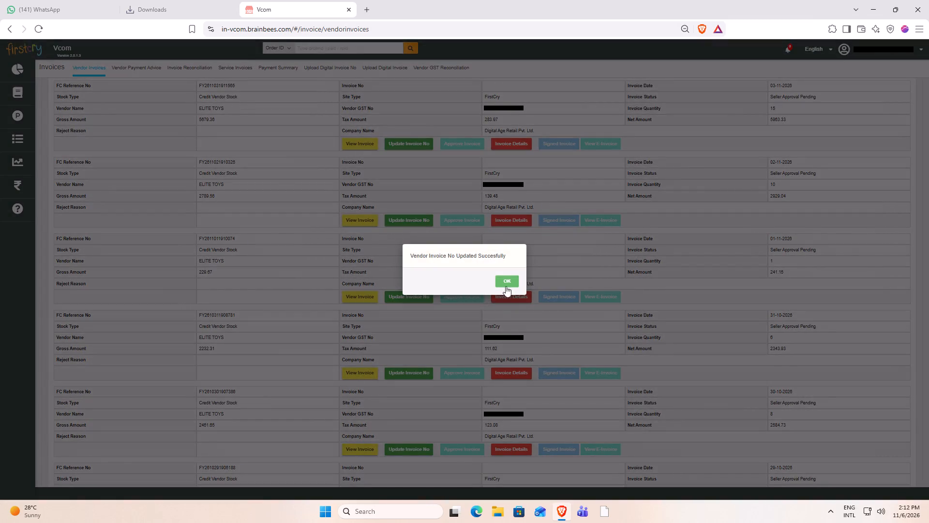
click(509, 283)
Go back to page 2 of the vendor invoices list.
scroll(667, 306, up, 11)
click(889, 176)
click(888, 189)
click(888, 179)
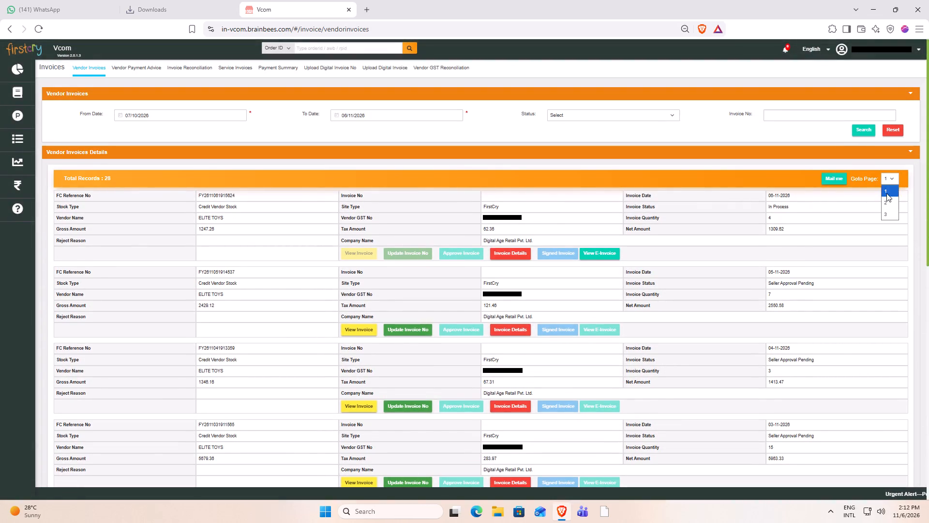
click(886, 200)
Update the invoice number of the 22-10-2026 vendor invoice to ET/FC/26-27/141.
scroll(742, 340, down, 13)
scroll(742, 341, up, 2)
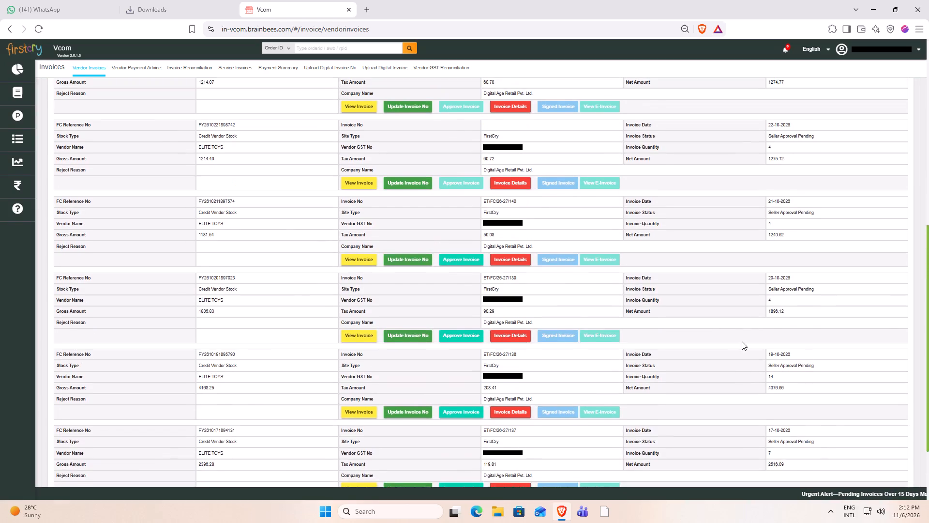
scroll(742, 341, down, 3)
scroll(742, 341, up, 3)
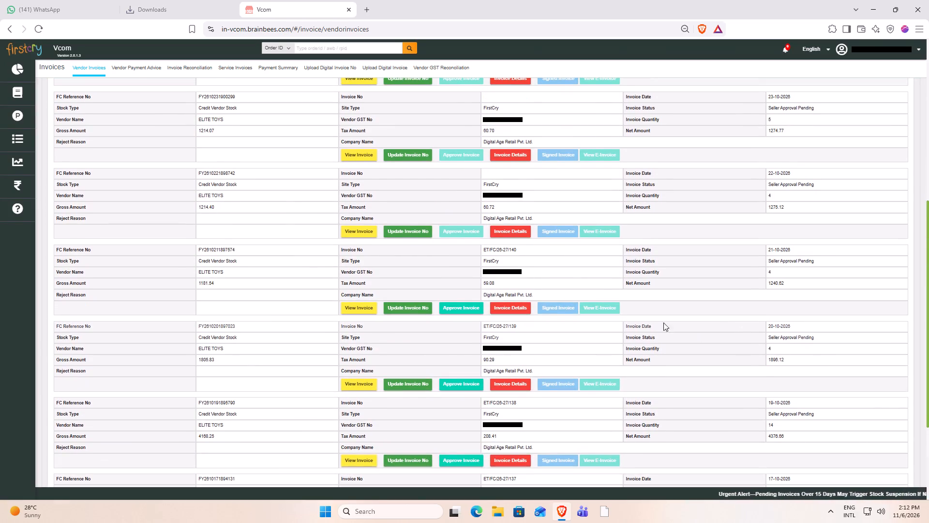
scroll(501, 301, up, 2)
click(410, 330)
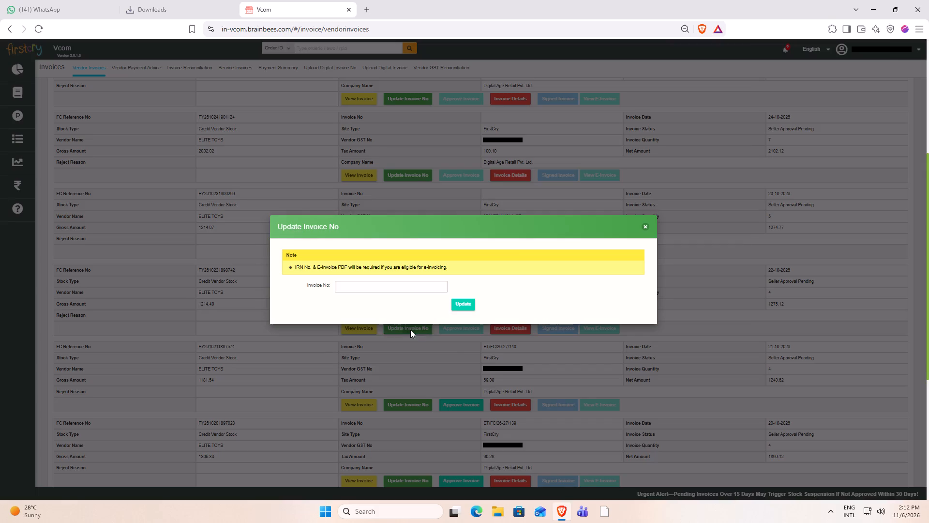
click(398, 290)
key(ctrl+v)
key(BackSpace)
key(1)
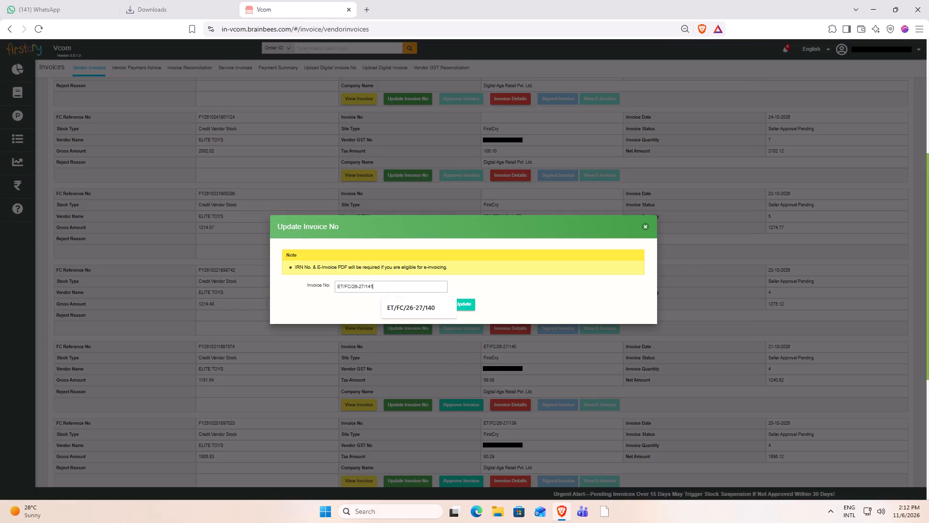
click(469, 306)
click(500, 280)
Reopen page 2 of the vendor invoices list.
scroll(500, 280, up, 2)
scroll(500, 280, down, 1)
scroll(500, 280, up, 3)
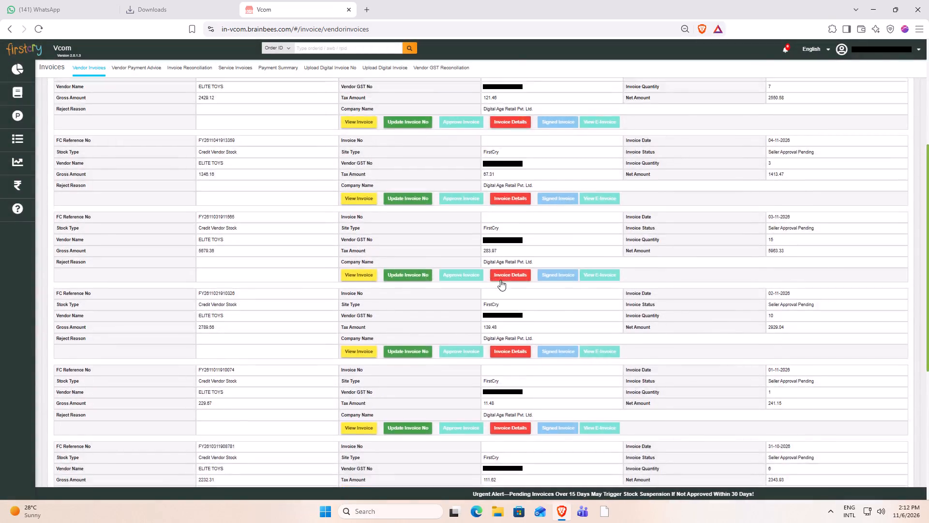
scroll(500, 280, up, 7)
click(901, 181)
click(892, 179)
click(891, 195)
click(889, 175)
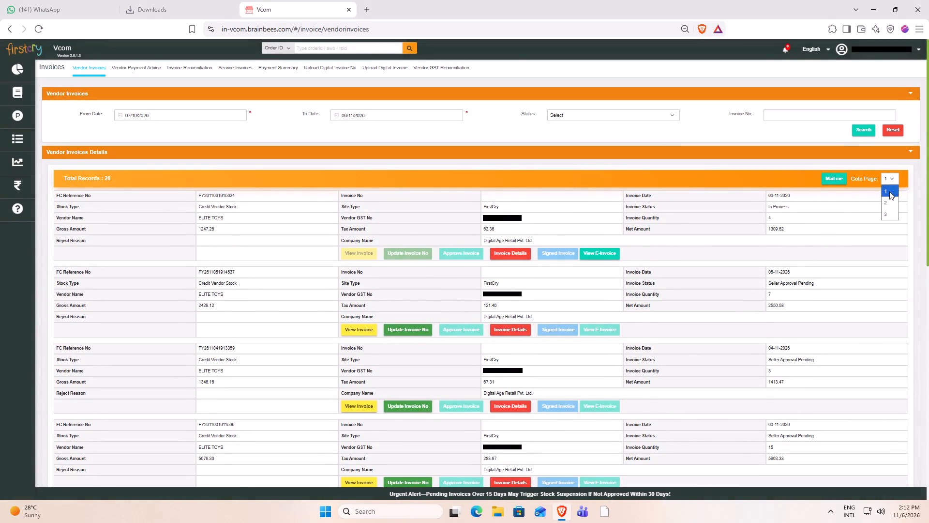
click(889, 197)
Update the invoice number of the 23-10-2026 vendor invoice to ET/FC/26-27/142.
scroll(798, 304, down, 9)
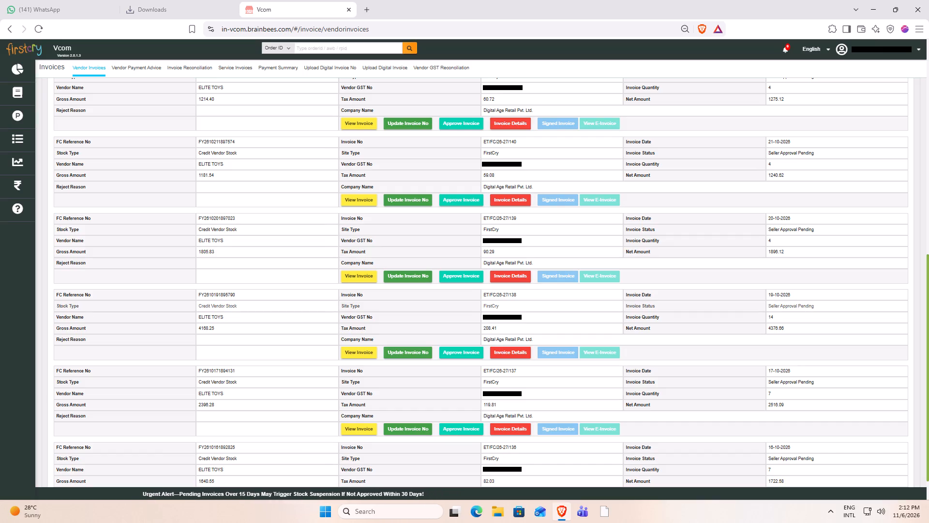
scroll(798, 306, up, 2)
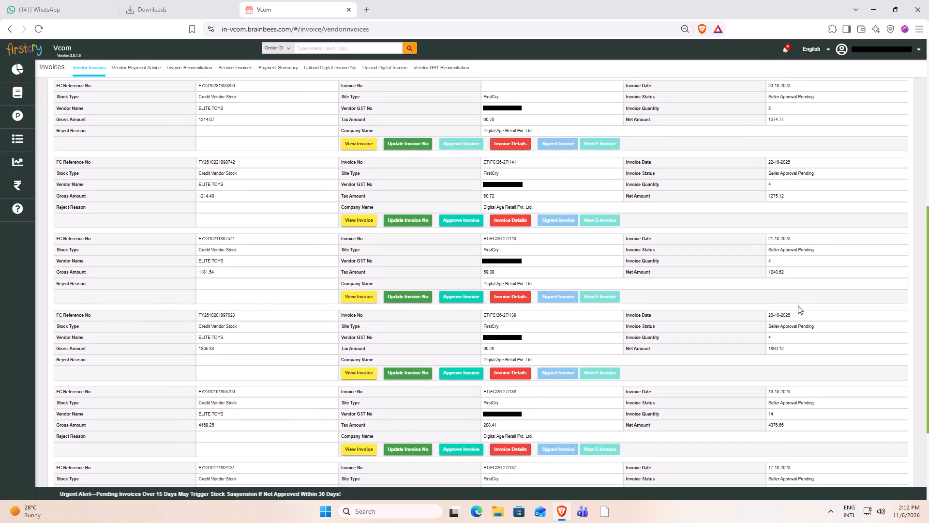
scroll(798, 306, up, 1)
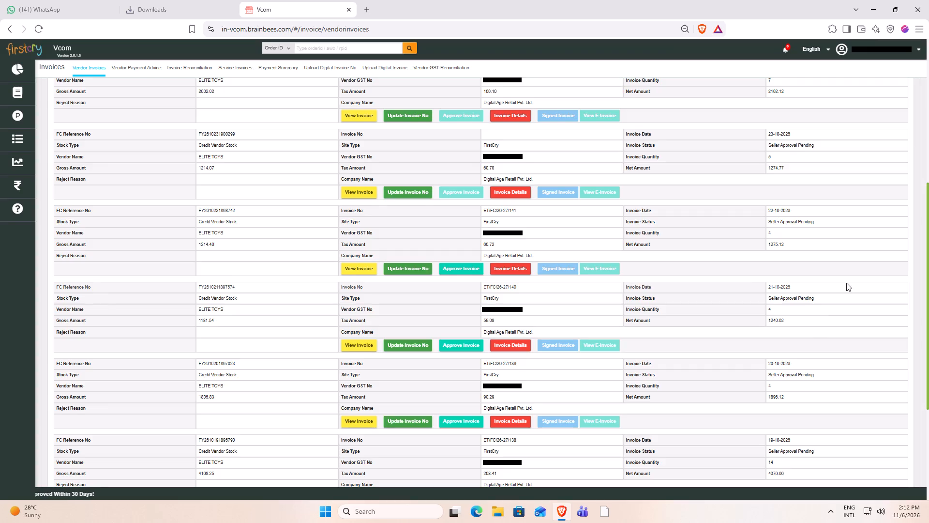
scroll(750, 283, up, 2)
click(417, 289)
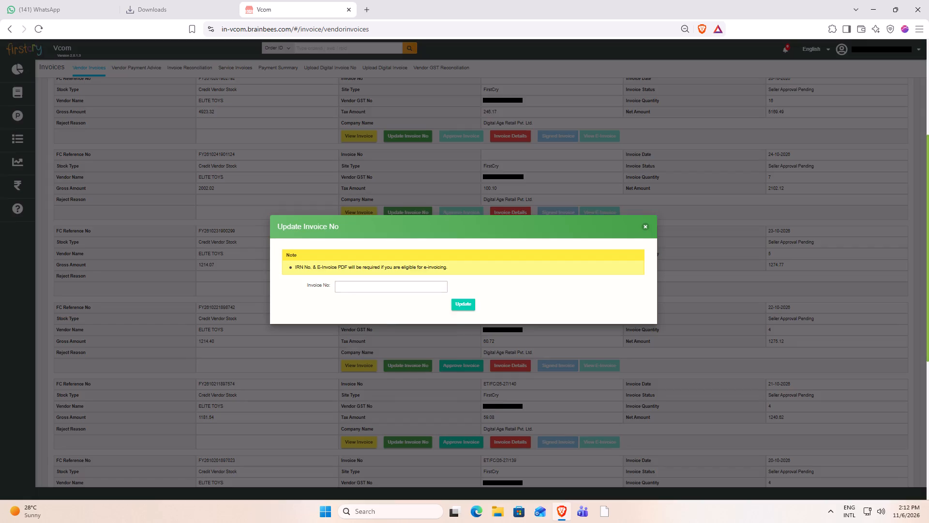
click(417, 289)
key(ctrl+v)
key(BackSpace)
key(2)
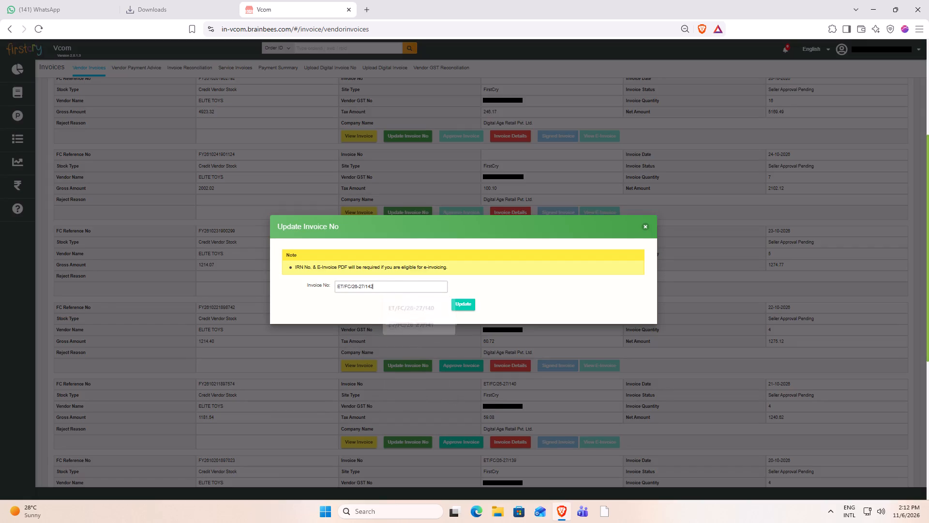
click(456, 303)
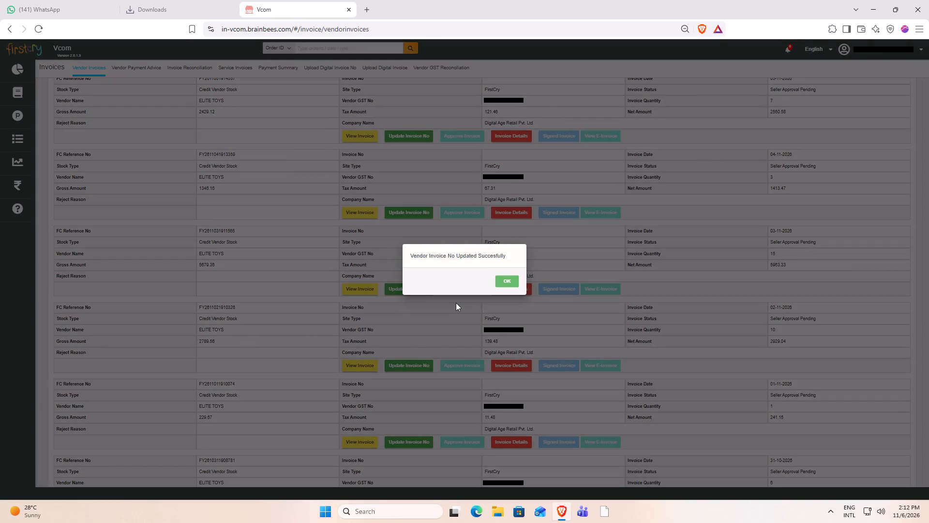
click(503, 282)
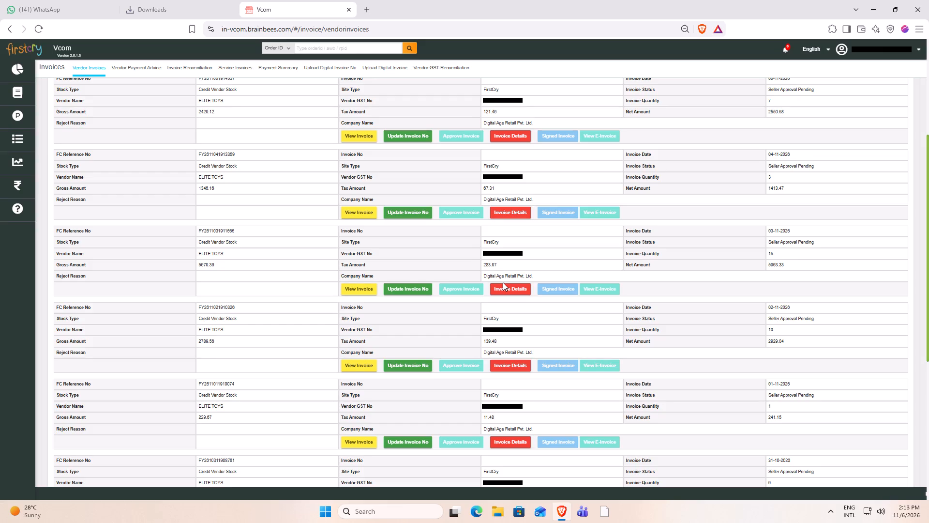
Reopen page 2 of the vendor invoices list.
scroll(549, 105, up, 14)
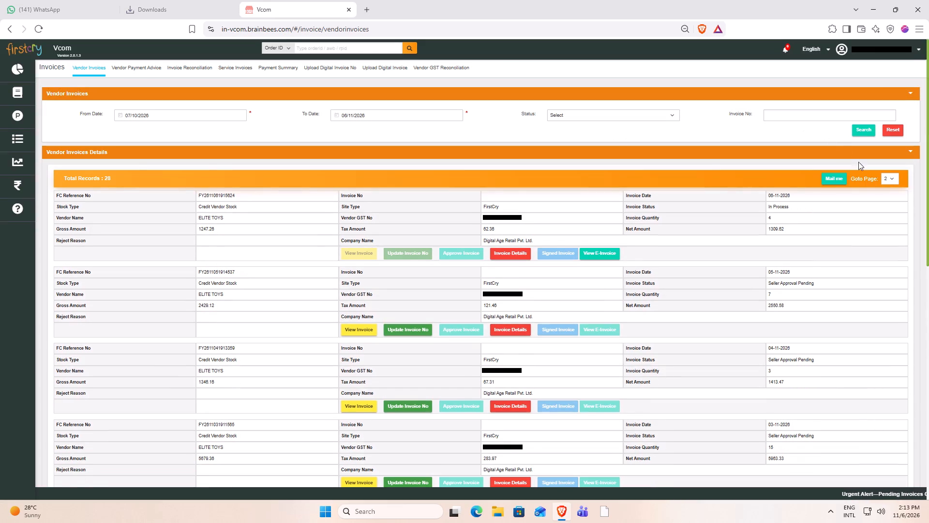
click(879, 180)
click(884, 181)
click(885, 192)
click(884, 181)
click(886, 197)
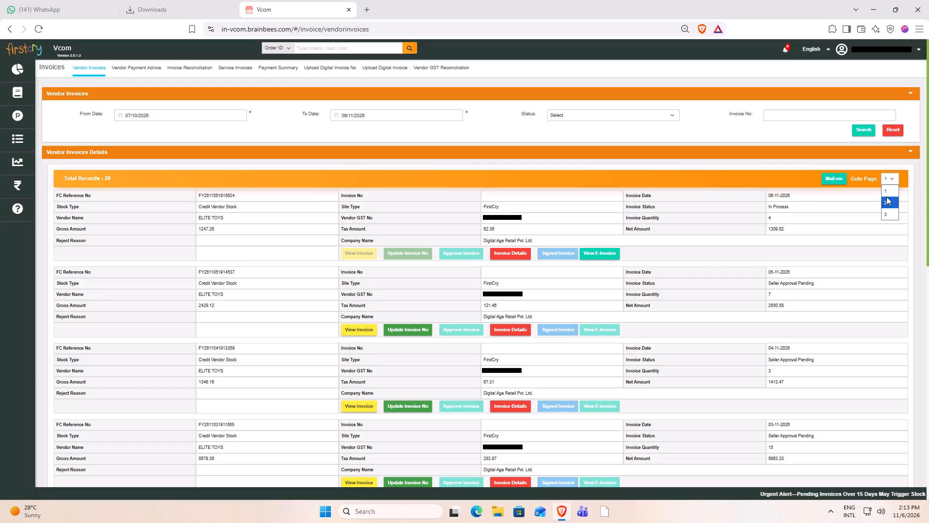
Update the invoice number of the 24-10-2026 vendor invoice to ET/FC/26-27/143.
scroll(732, 330, down, 5)
scroll(730, 337, up, 2)
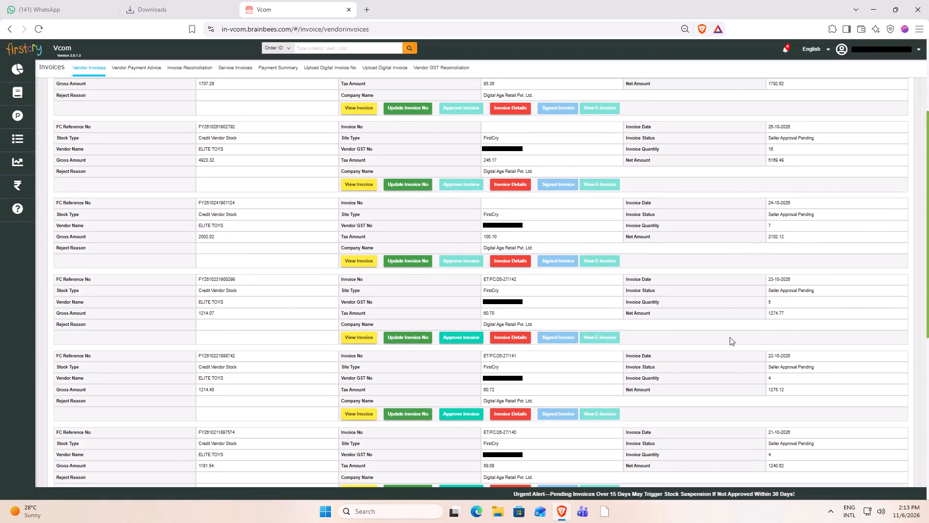
click(401, 268)
click(405, 262)
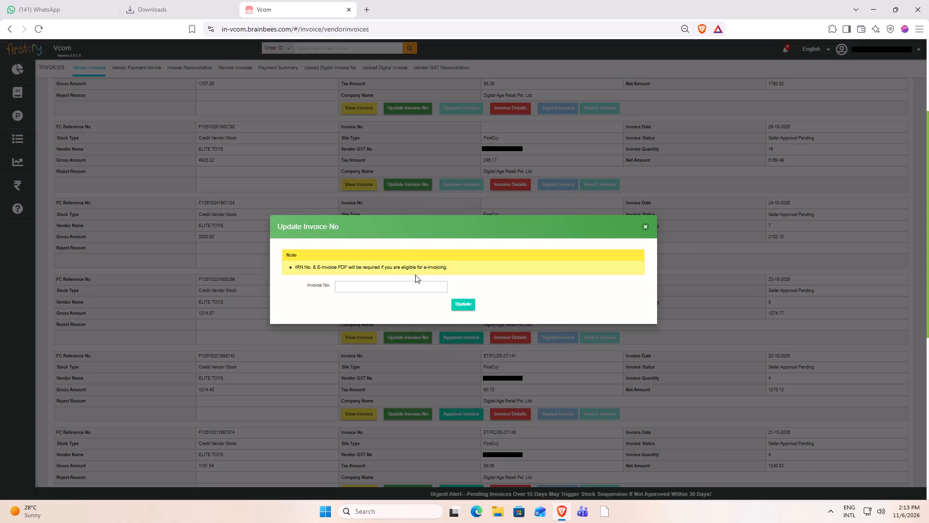
click(415, 287)
key(ctrl+v)
key(BackSpace)
key(3)
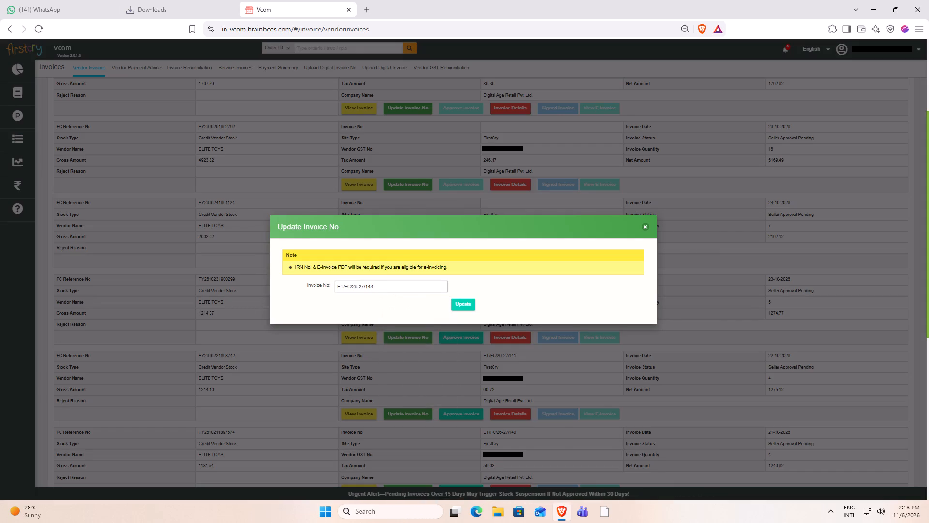
click(466, 302)
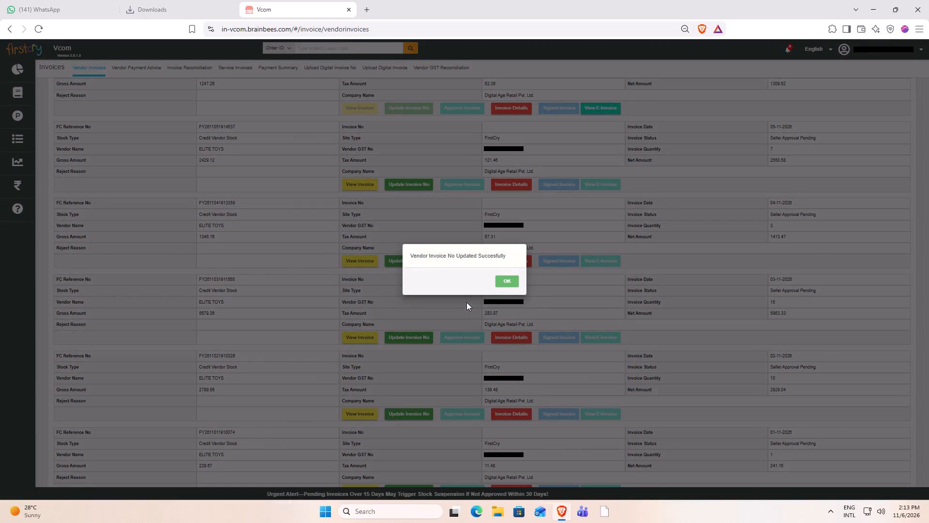
click(496, 281)
Go back to page 2 of the vendor invoices list.
scroll(505, 280, up, 5)
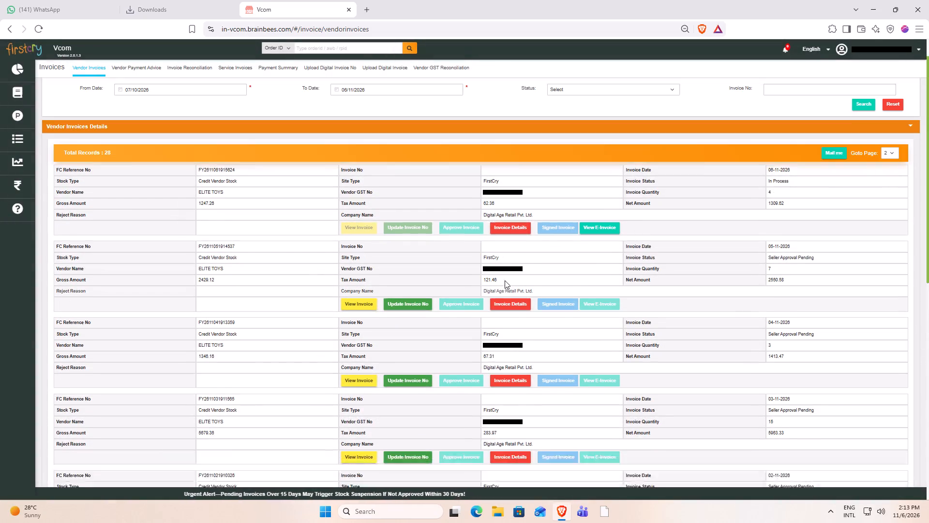
scroll(505, 280, up, 5)
click(886, 182)
click(887, 189)
click(890, 177)
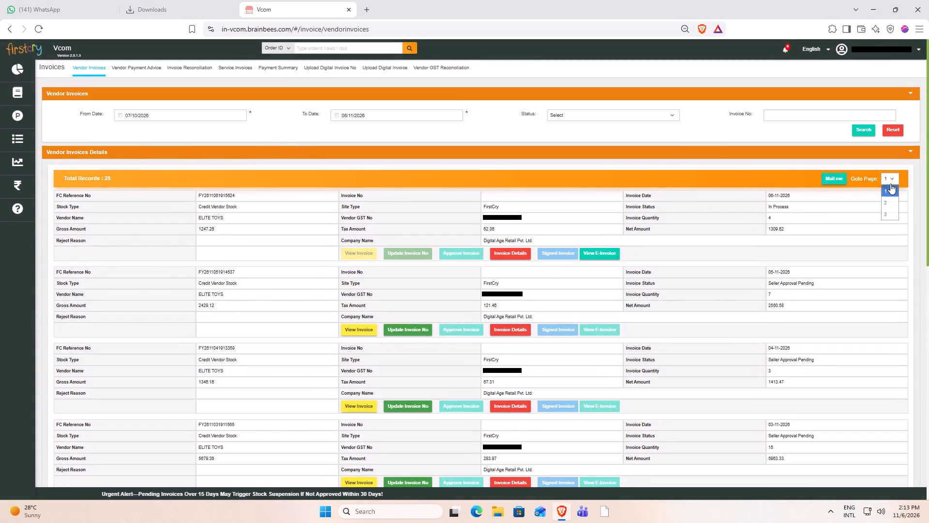
click(890, 200)
Update the invoice number of the 26-10-2026 vendor invoice to ET/FC/26-27/144.
scroll(612, 307, down, 2)
scroll(611, 308, up, 1)
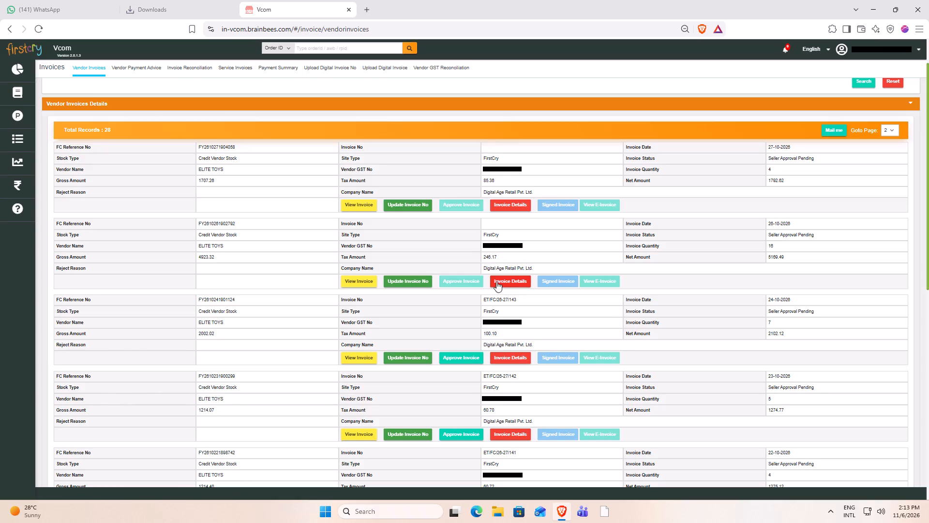
click(411, 281)
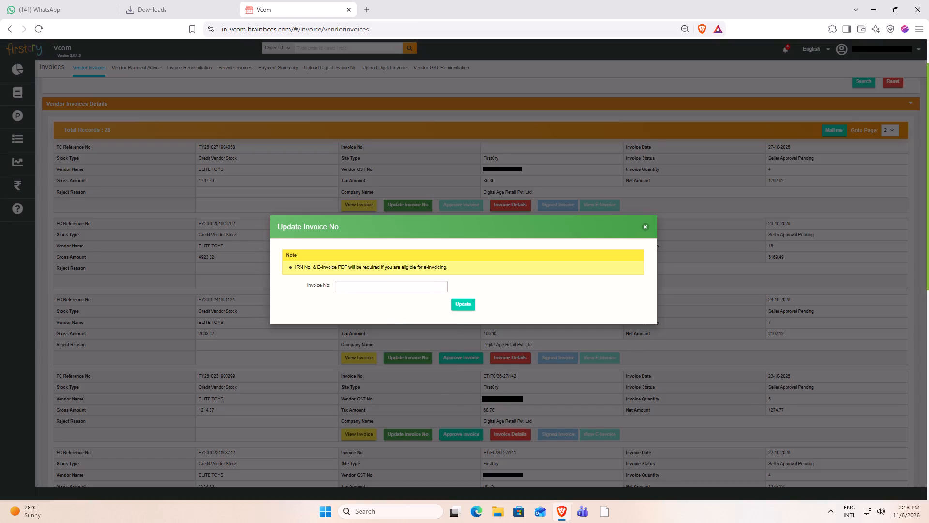
click(421, 291)
key(ctrl+v)
key(BackSpace)
key(4)
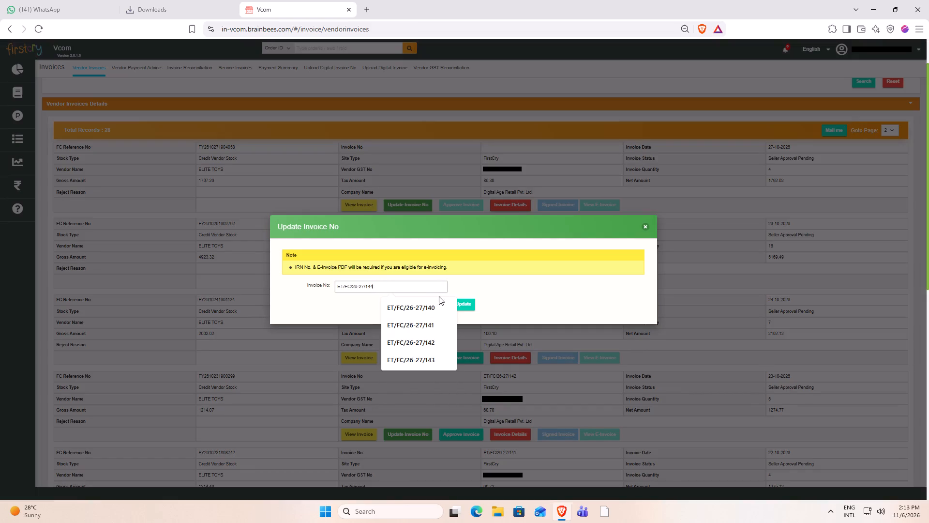
click(468, 303)
click(510, 277)
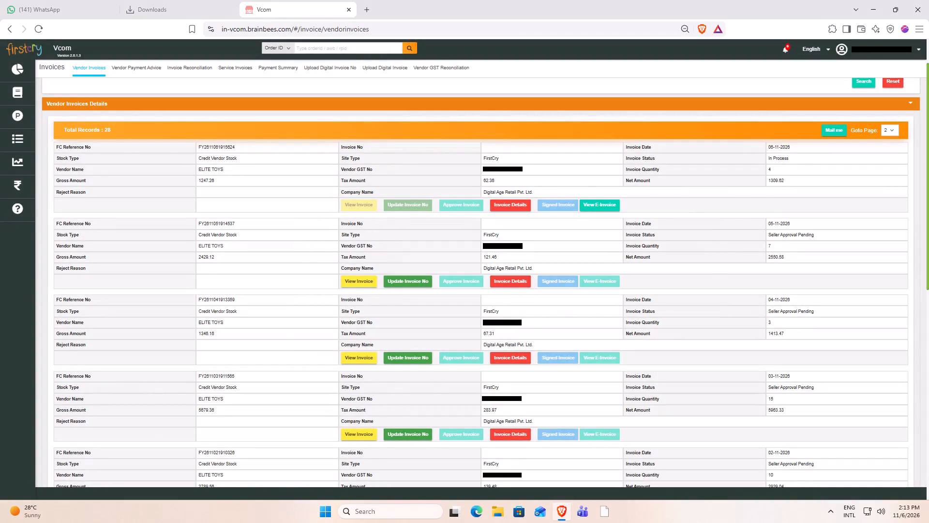
Return to page 2 of the vendor invoices list.
click(890, 129)
click(887, 147)
click(889, 132)
click(889, 147)
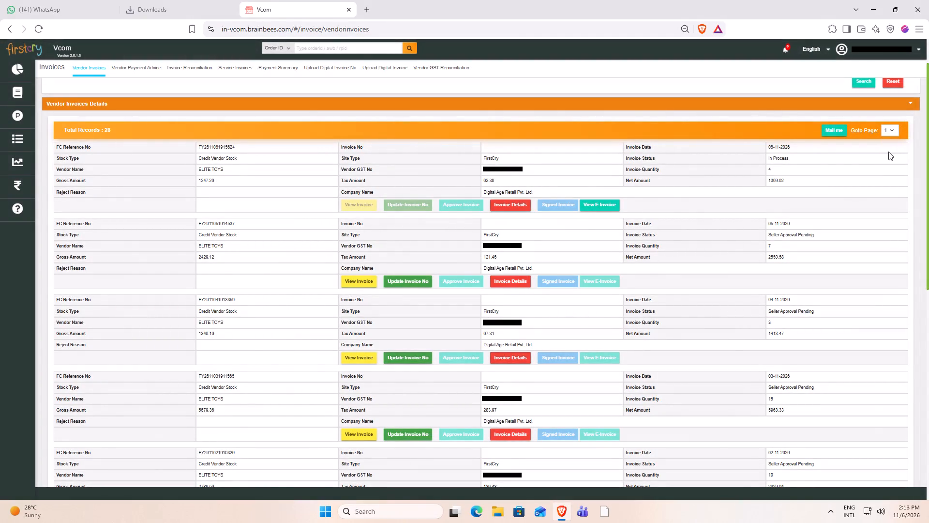
click(886, 129)
click(887, 156)
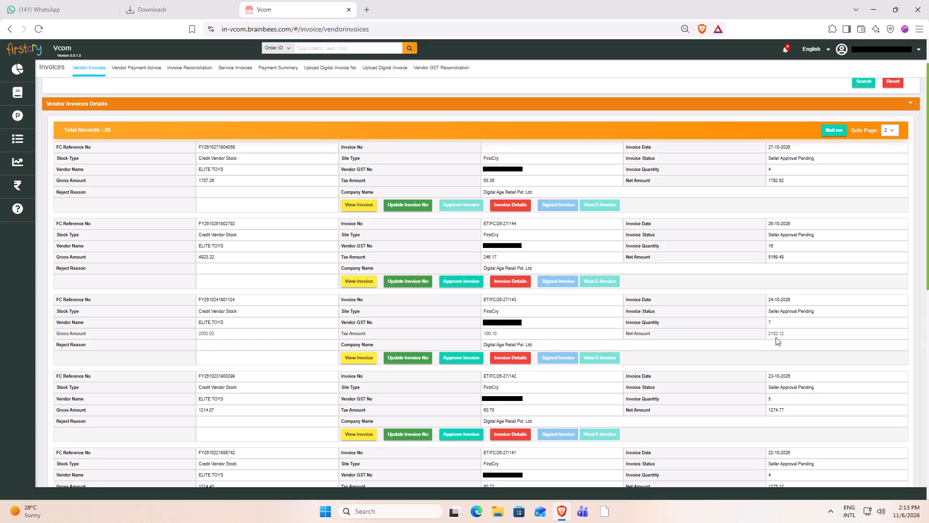
Update the invoice number of the 27-10-2026 vendor invoice to ET/FC/26-27/145.
click(417, 205)
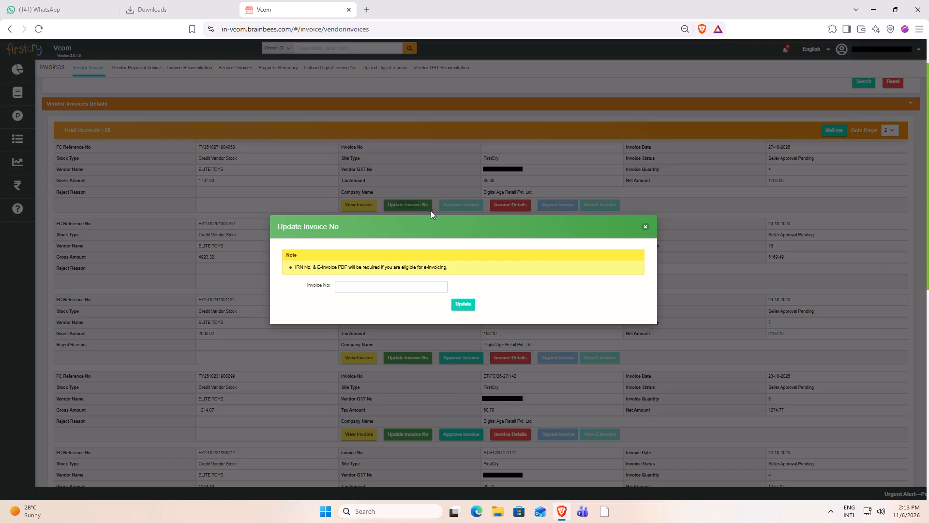
click(416, 280)
key(ctrl+v)
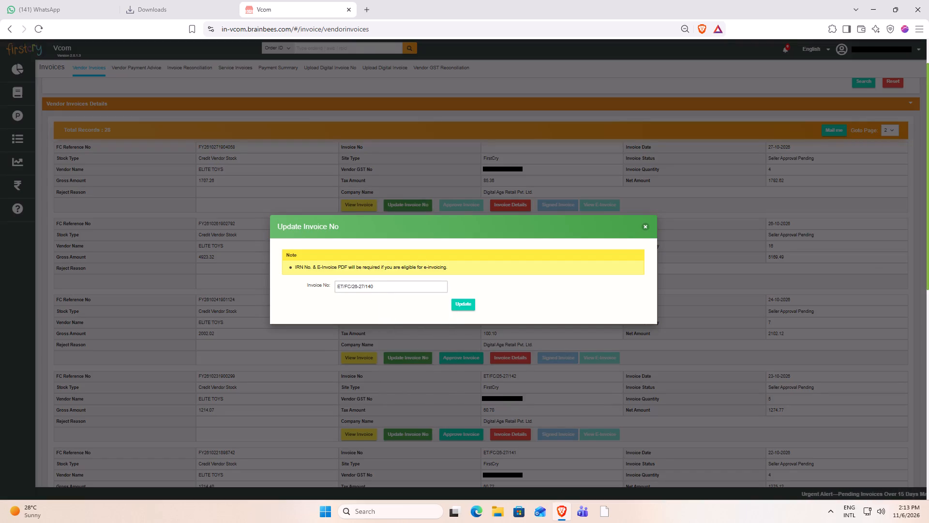
key(BackSpace)
key(5)
click(461, 308)
click(509, 287)
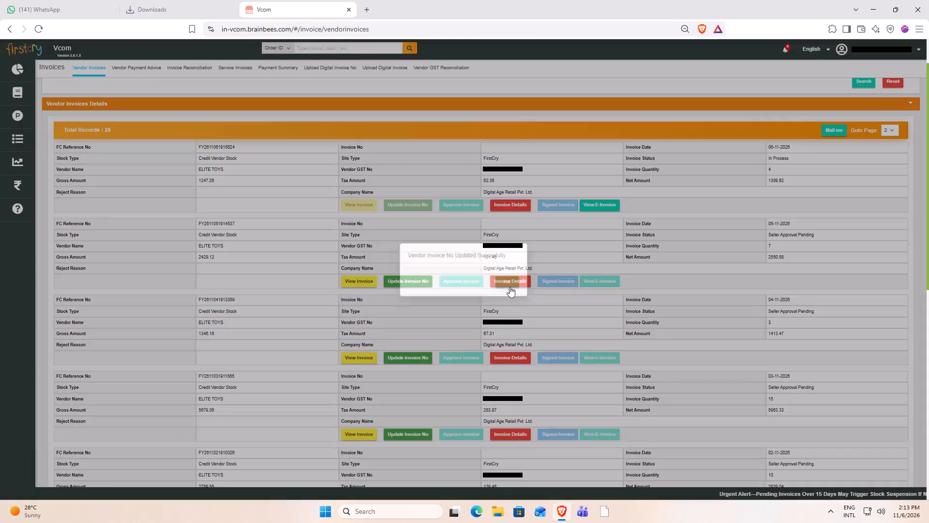
Reopen page 2 of the vendor invoices list to check for invoices still without a number.
click(893, 130)
click(891, 140)
click(894, 131)
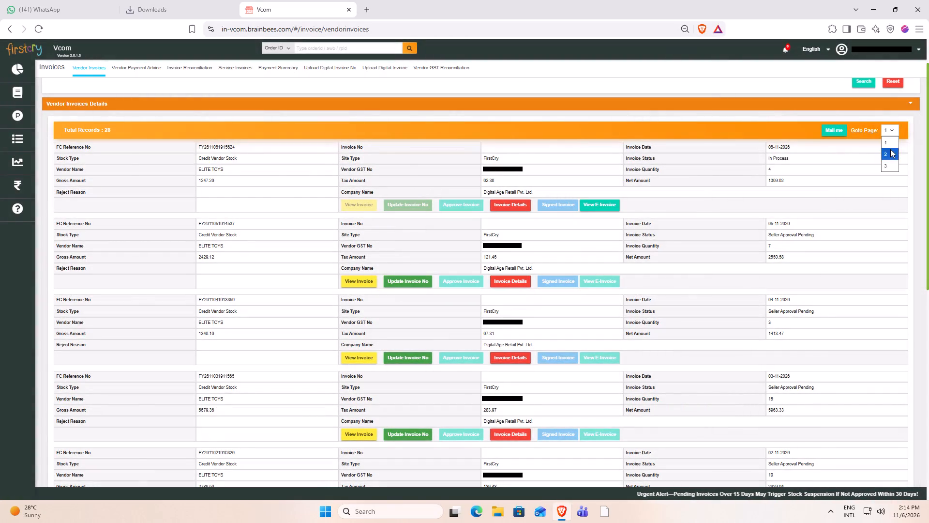
click(890, 149)
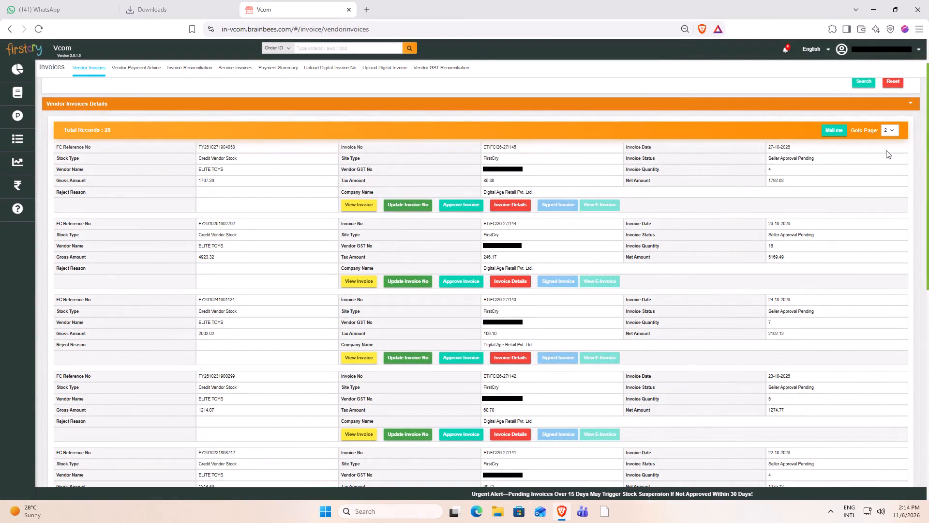
Switch to page 1 of the vendor invoices list.
click(890, 135)
click(893, 138)
Update the invoice number of the 28-10-2026 vendor invoice to ET/FC/26-27/146.
scroll(784, 342, down, 20)
click(412, 468)
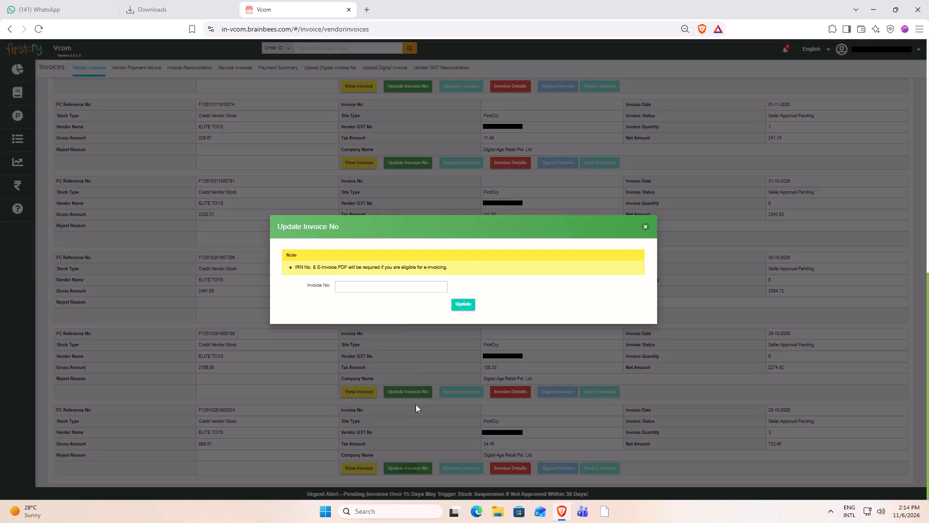
click(390, 284)
key(ctrl+v)
key(BackSpace)
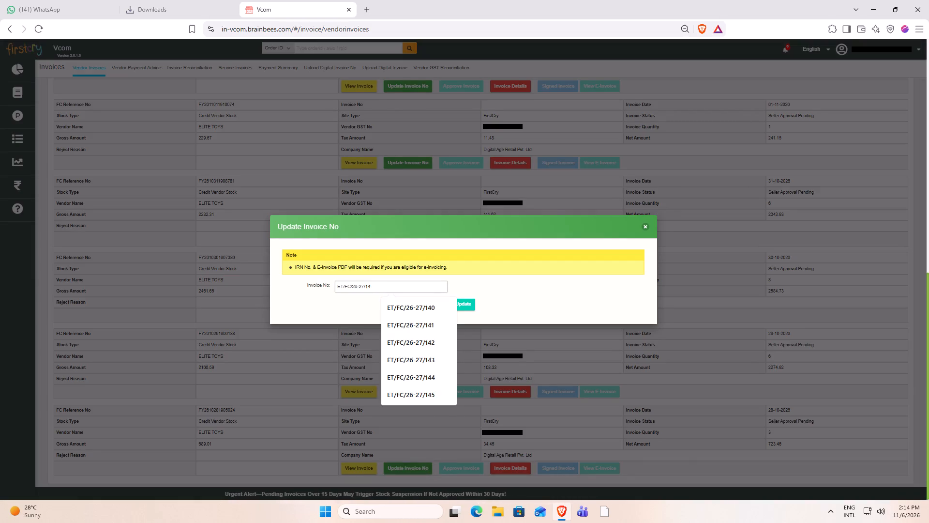
key(6)
click(469, 305)
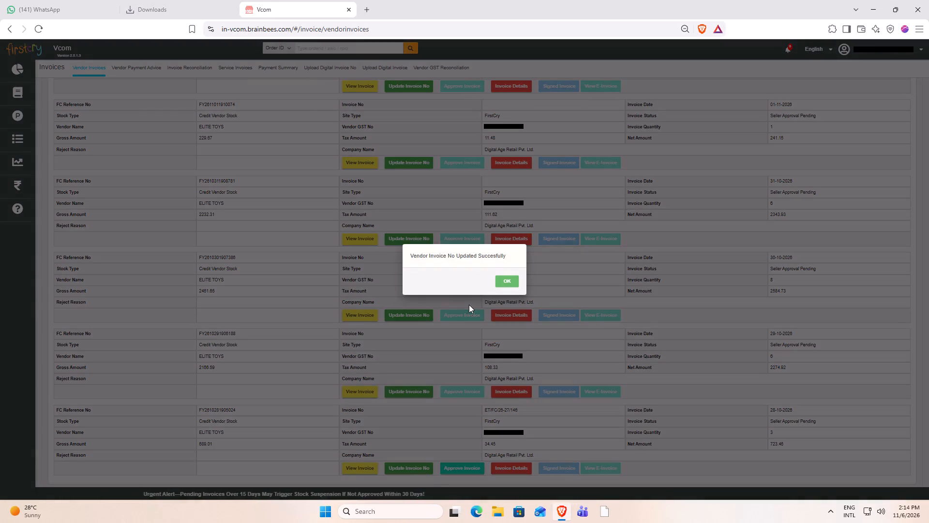
click(509, 276)
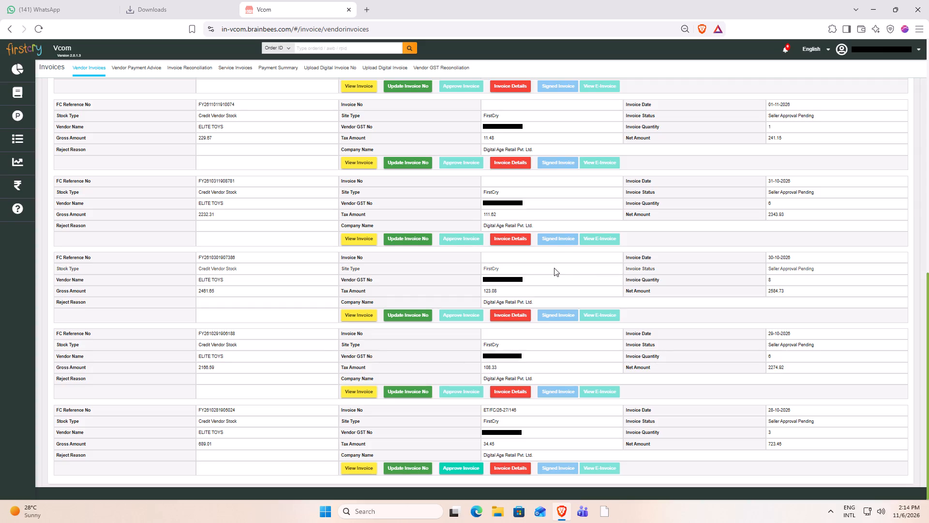
Update the invoice number of the 29-10-2026 vendor invoice to ET/FC/26-27/147.
scroll(544, 264, down, 3)
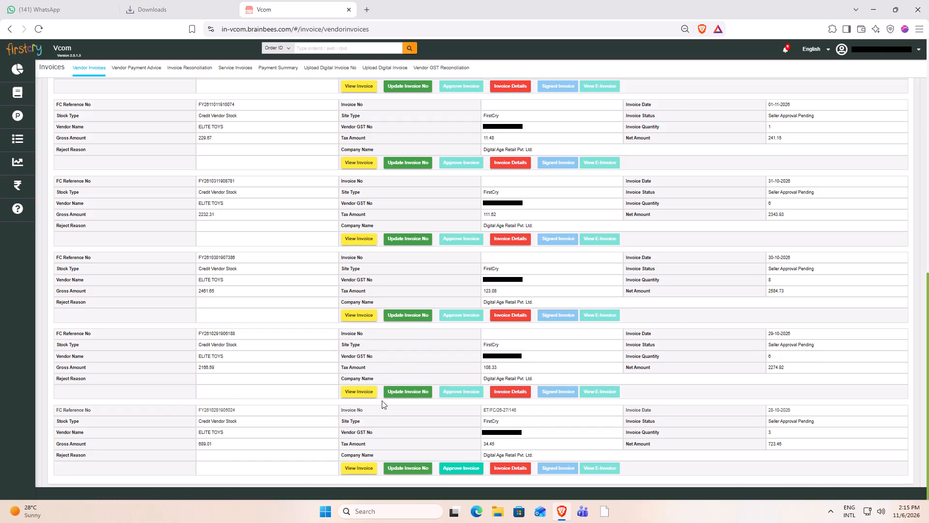
click(391, 391)
click(399, 291)
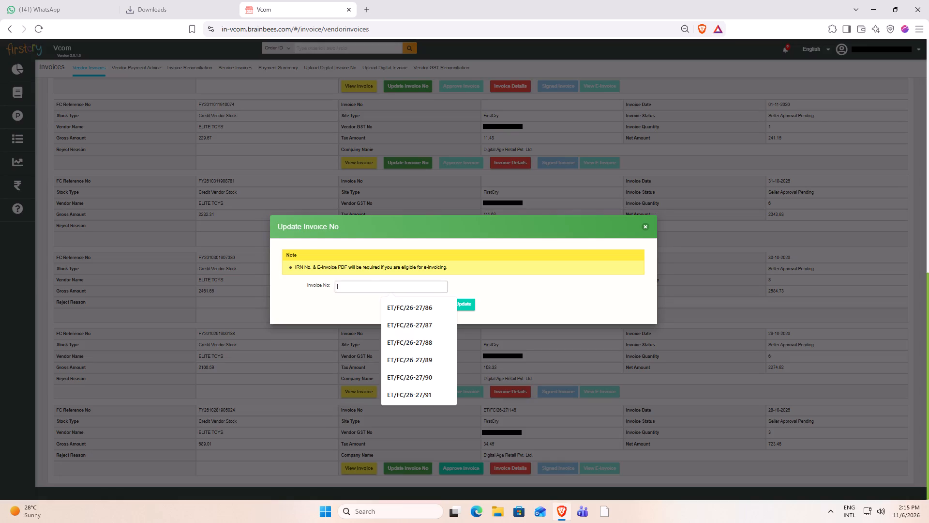
key(ctrl+v)
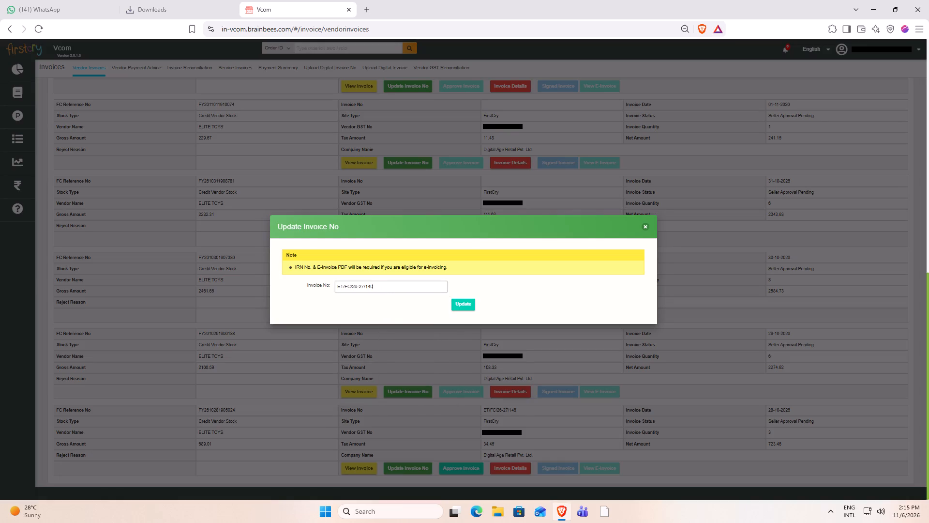
key(BackSpace)
key(7)
click(464, 306)
click(503, 276)
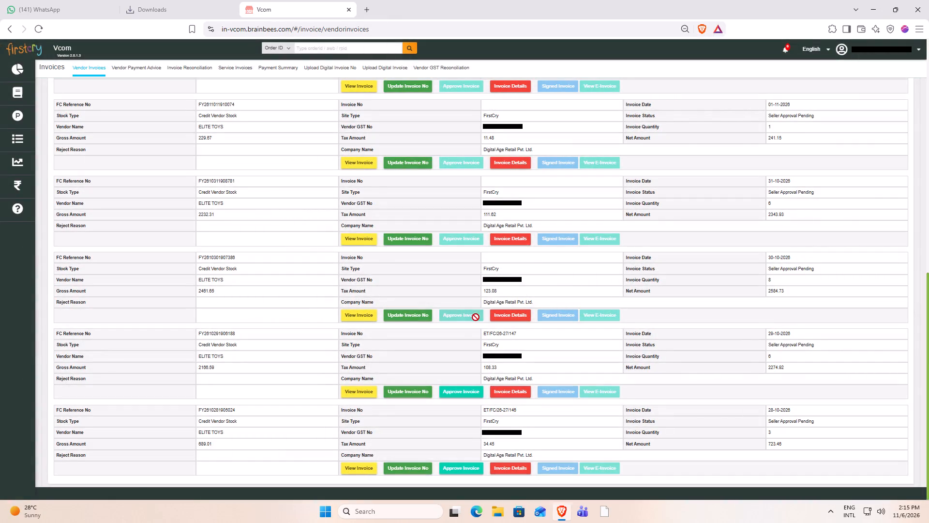
Update the invoice number of the 30-10-2026 vendor invoice to ET/FC/26-27/148.
click(399, 313)
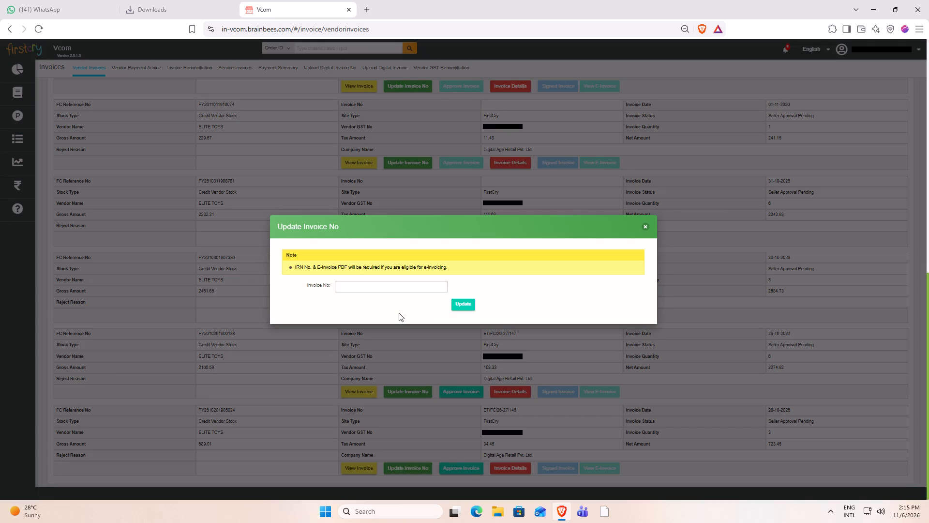
click(389, 288)
key(ctrl+v)
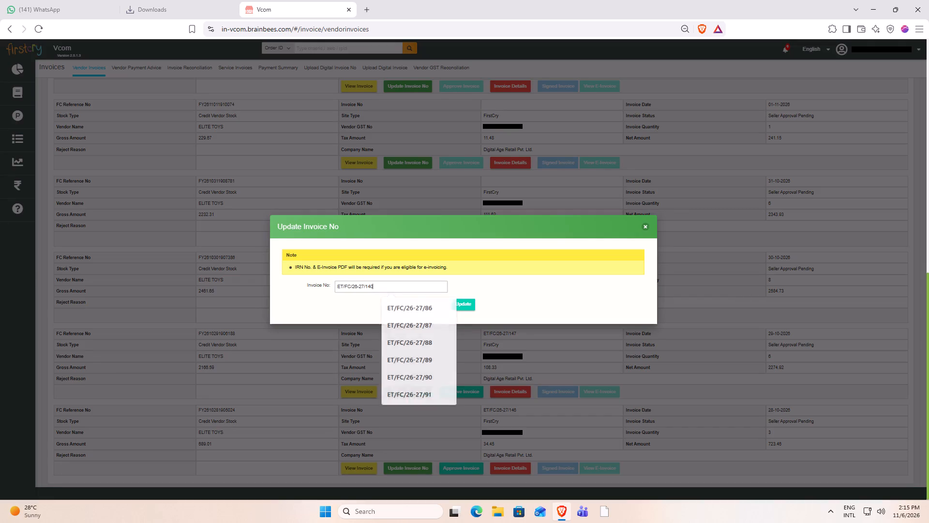
key(BackSpace)
key(8)
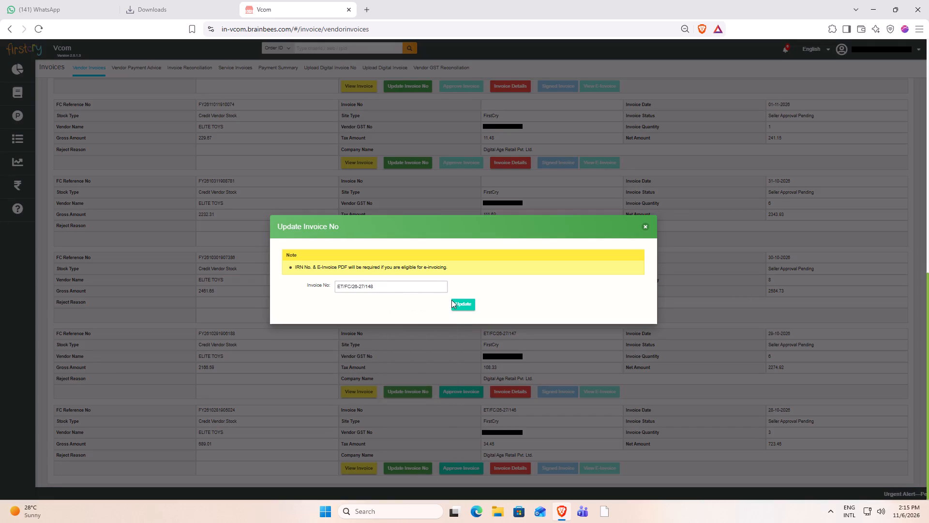
click(457, 303)
click(506, 281)
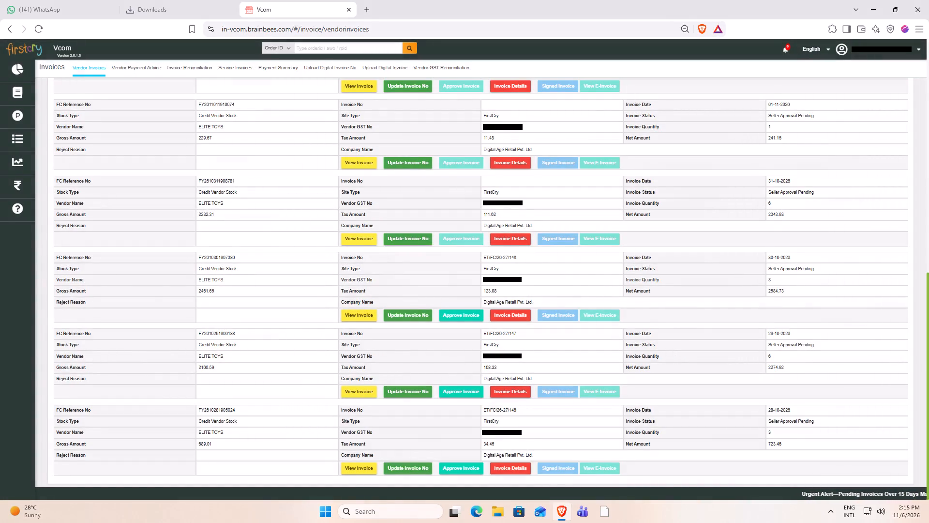
Update the invoice number of the 31-10-2026 vendor invoice to ET/FC/26-27/149.
scroll(506, 280, up, 1)
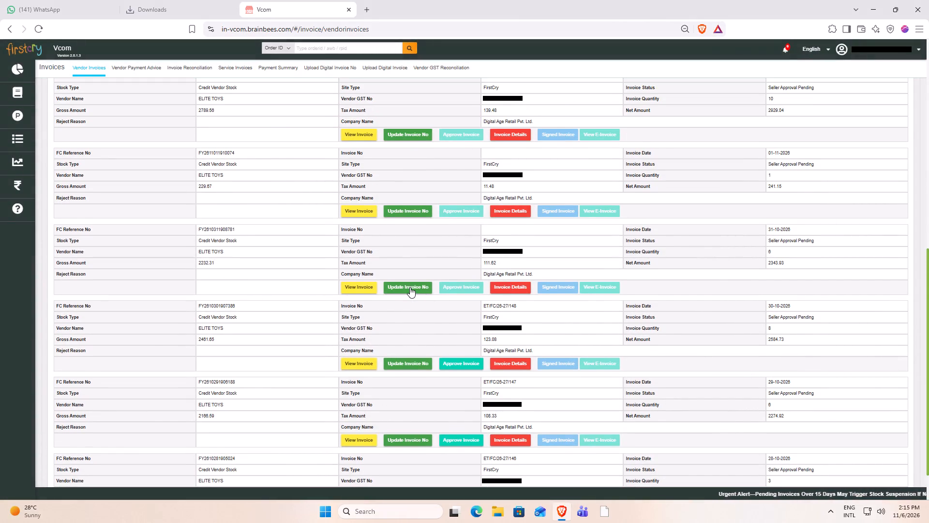
click(410, 287)
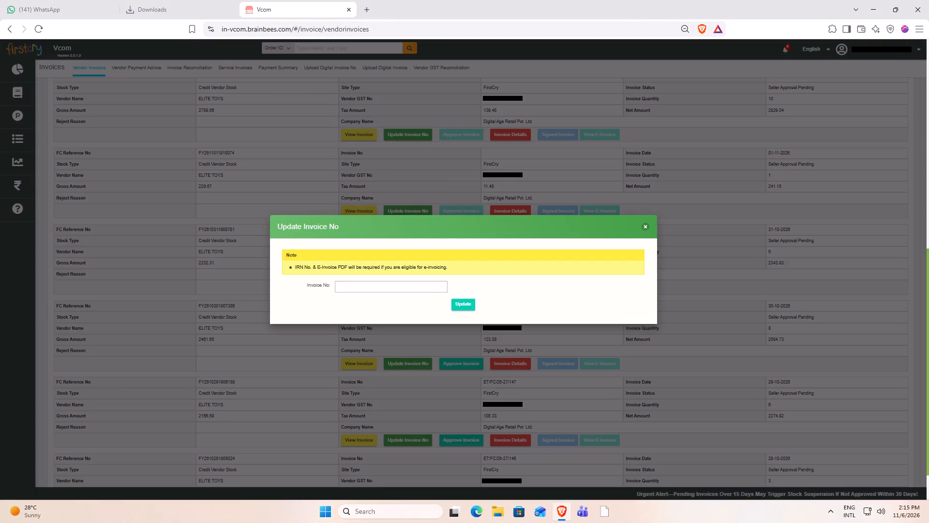
click(410, 287)
key(ctrl+v)
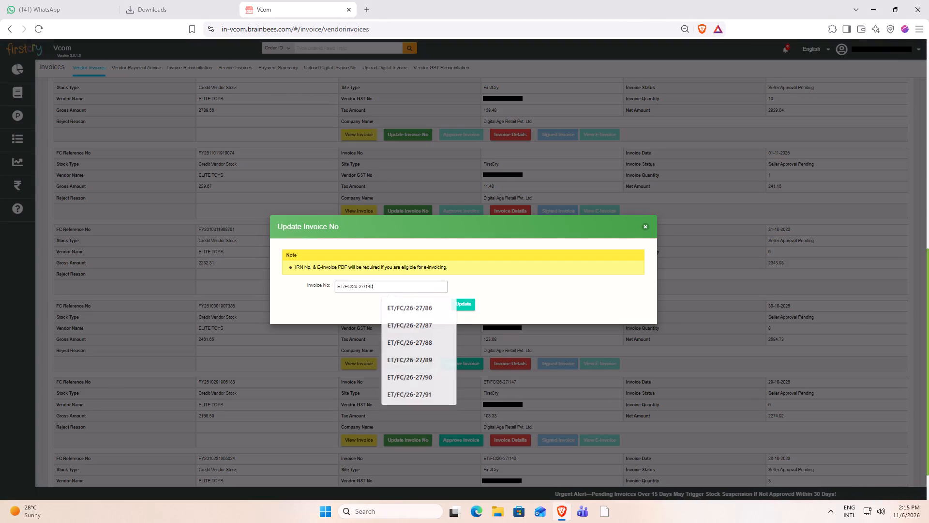
key(BackSpace)
key(9)
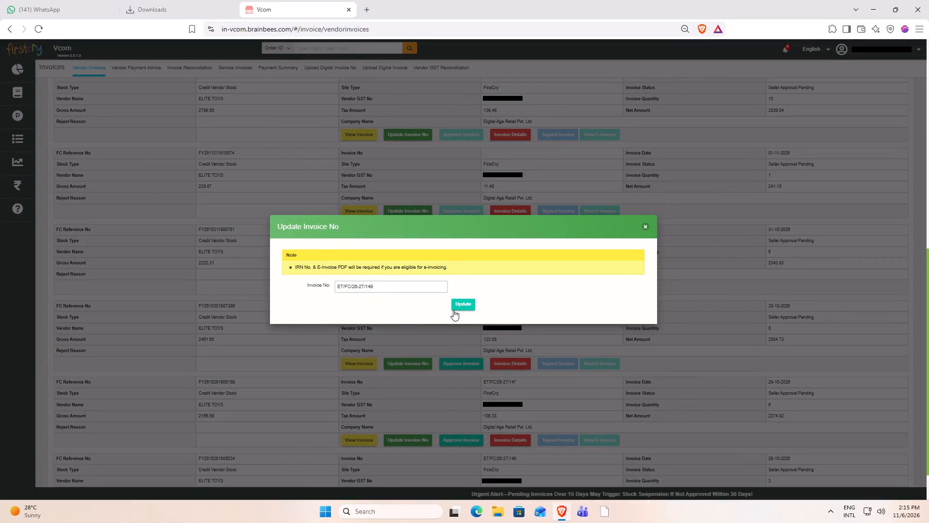
click(452, 310)
click(494, 287)
click(501, 285)
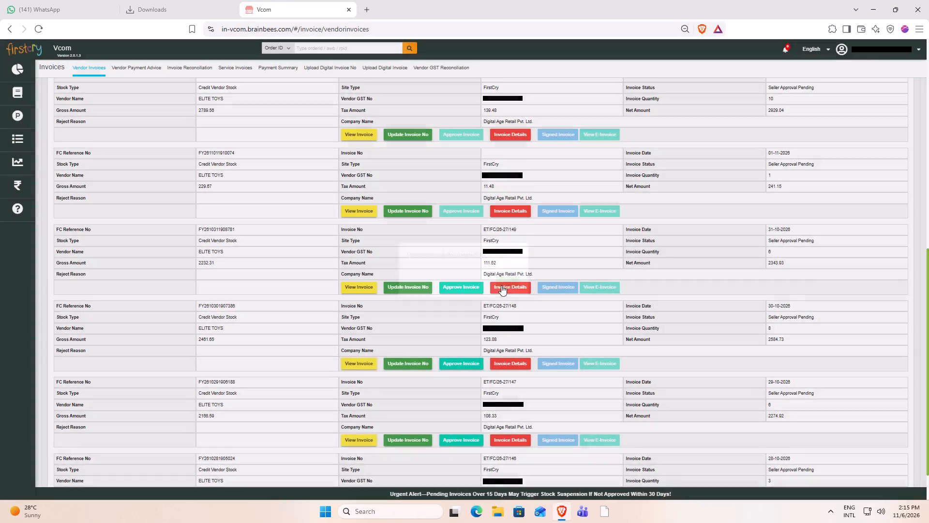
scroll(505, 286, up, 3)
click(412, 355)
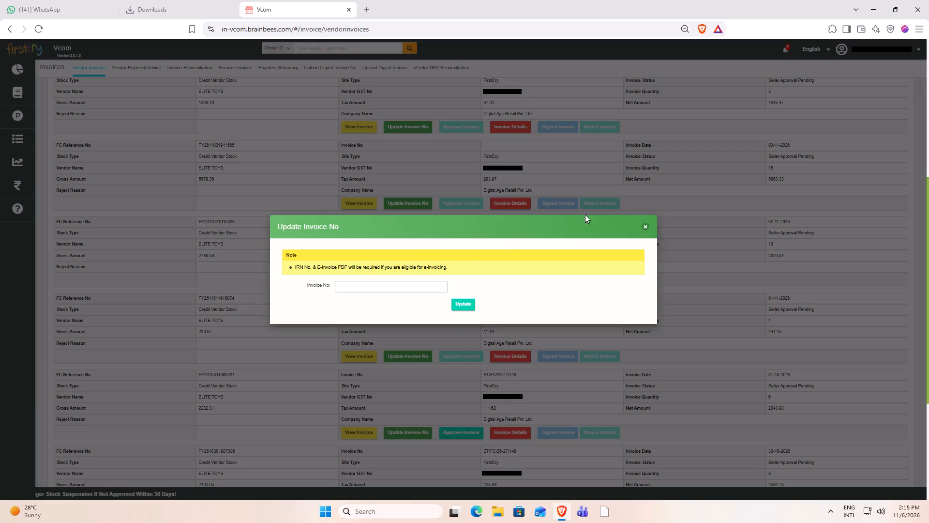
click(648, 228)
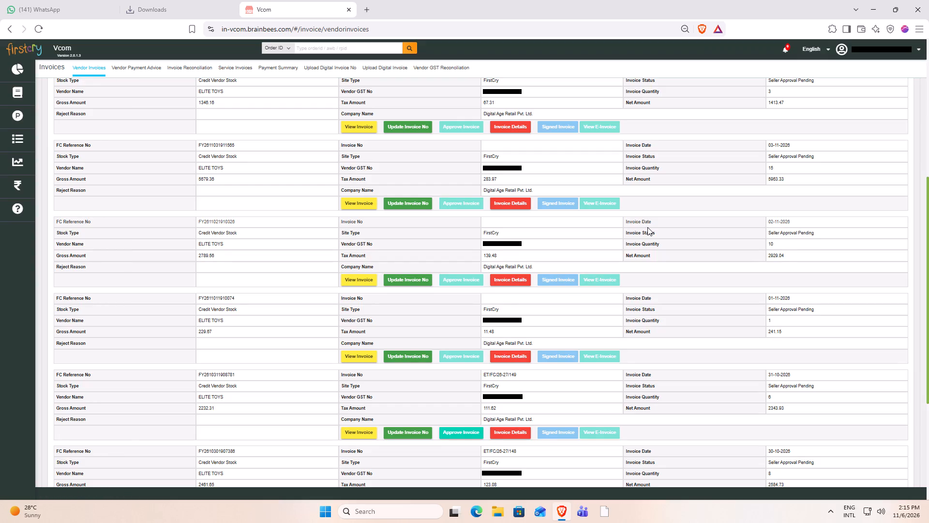
Switch to page 3 of the vendor invoices list.
scroll(834, 184, up, 5)
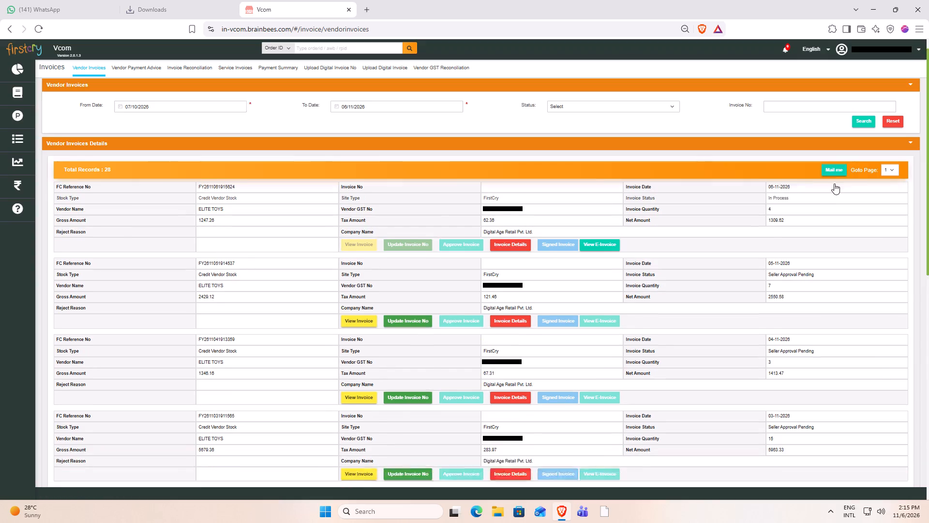
scroll(834, 184, up, 7)
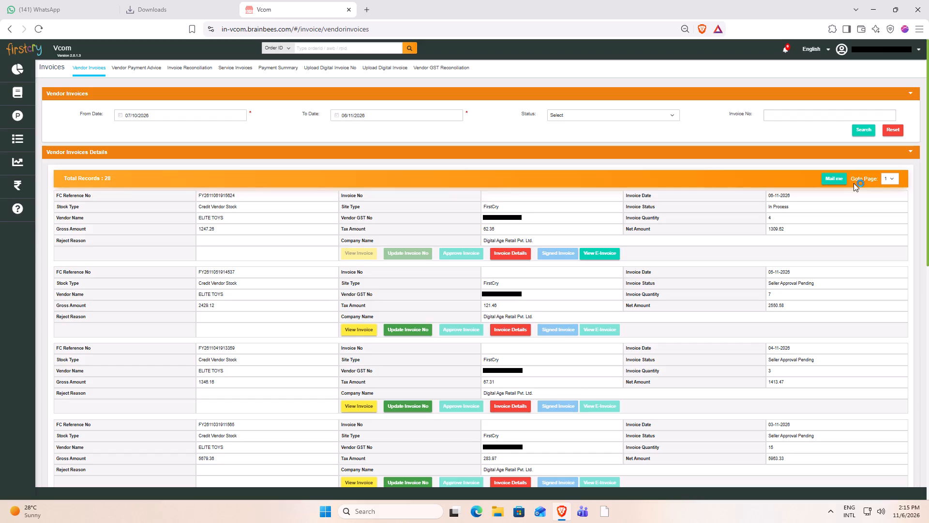
click(891, 185)
click(889, 178)
click(889, 210)
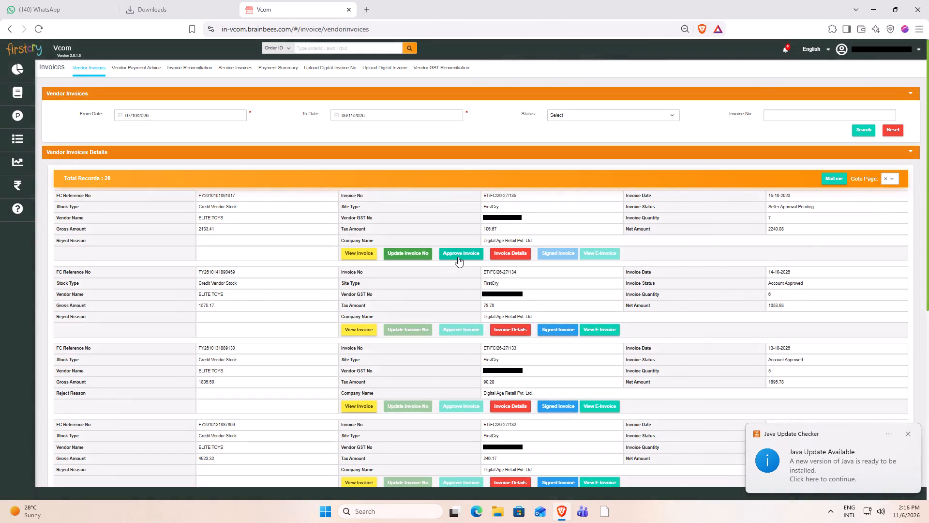
Open the approval PDF of the 15-10-2026 vendor invoice, ET/FC/26-27/135.
click(458, 257)
click(443, 287)
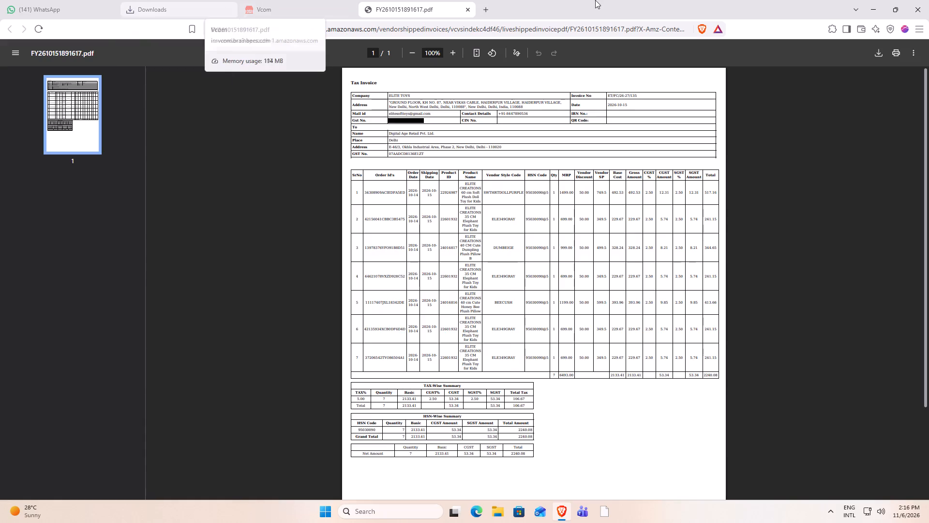
Start saving the invoice PDF and create a folder named "oct dsc pending" inside the 1ET folder on drive D for it.
click(877, 52)
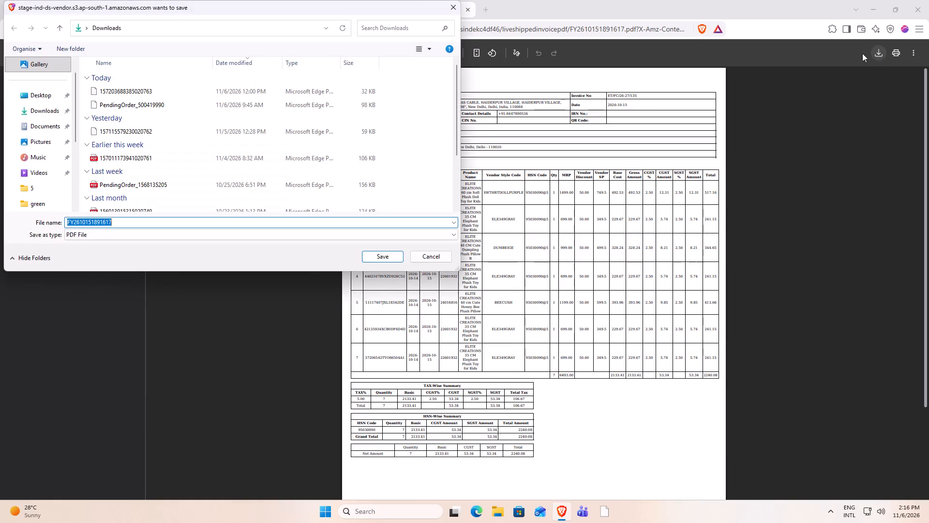
scroll(45, 183, down, 2)
click(40, 137)
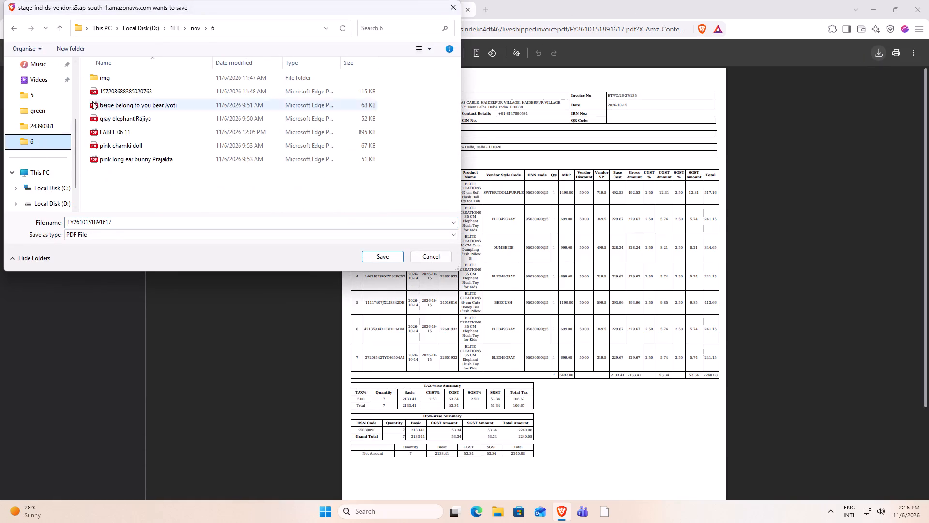
click(195, 35)
click(179, 30)
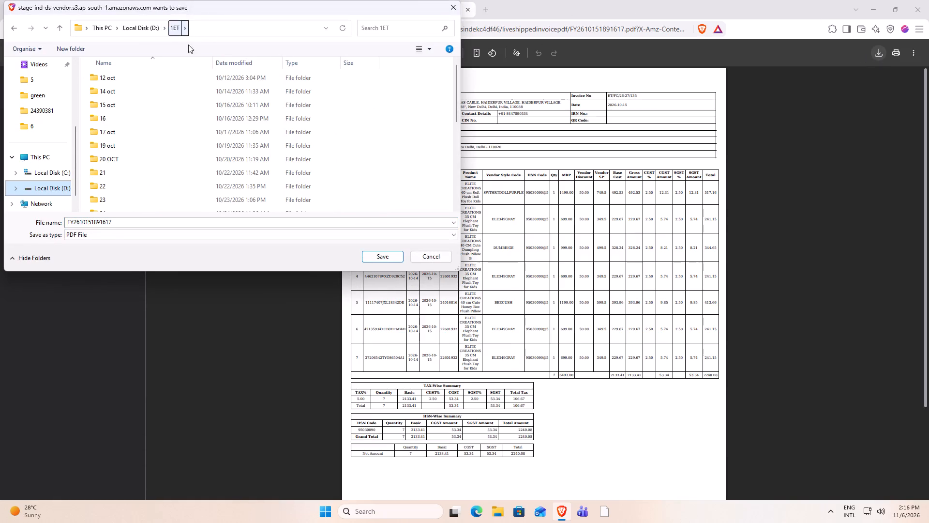
key(ctrl+shift+n)
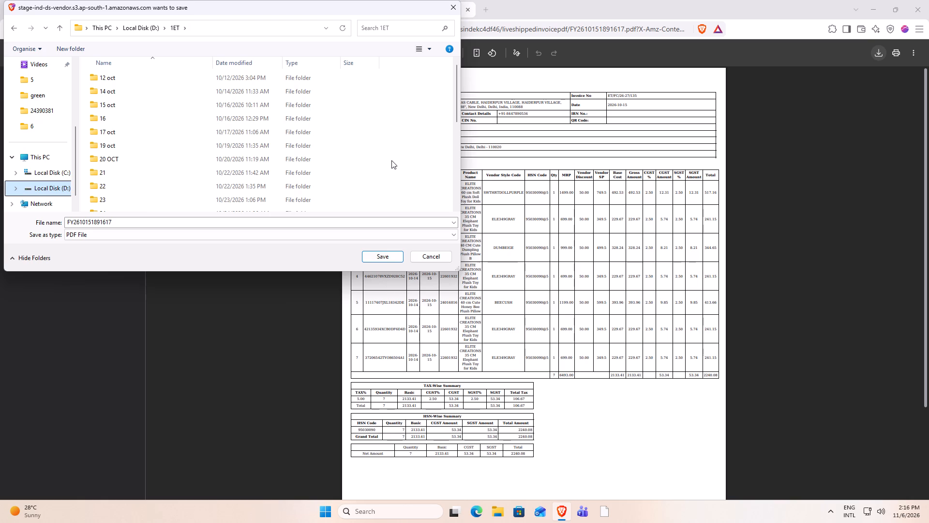
text(oct)
key(space)
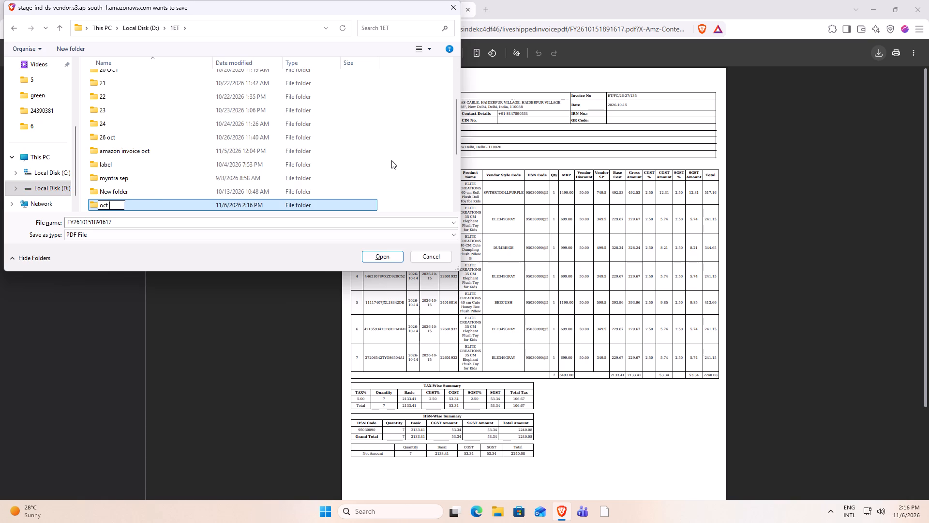
text(dsc)
key(space)
text(pending)
key(Return)
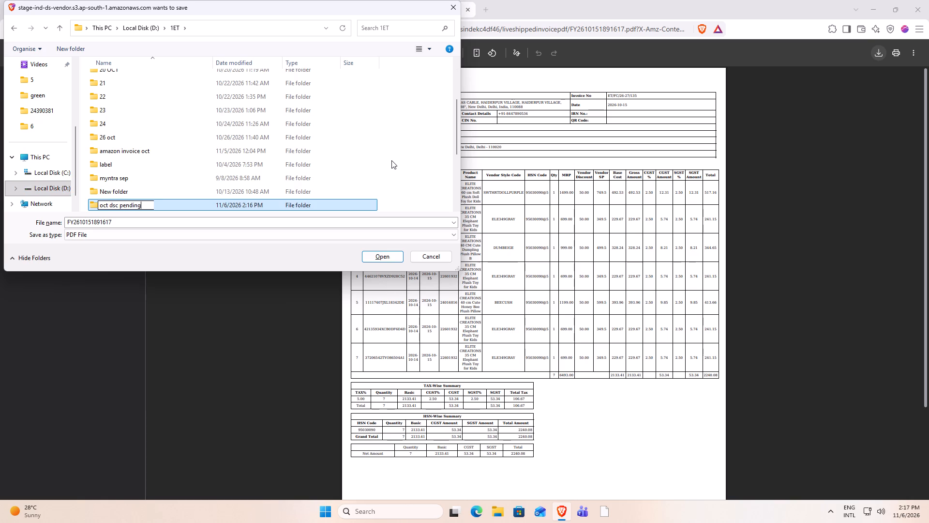
Save the PDF of invoice ET/FC/26-27/135 in the "oct dsc pending" folder and close its approval window in Vcom.
double_click(219, 204)
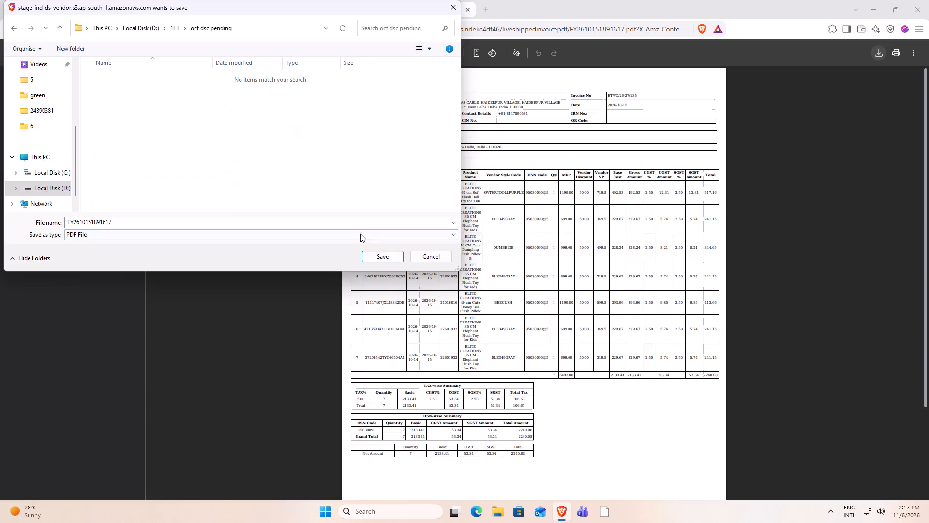
click(379, 256)
click(288, 13)
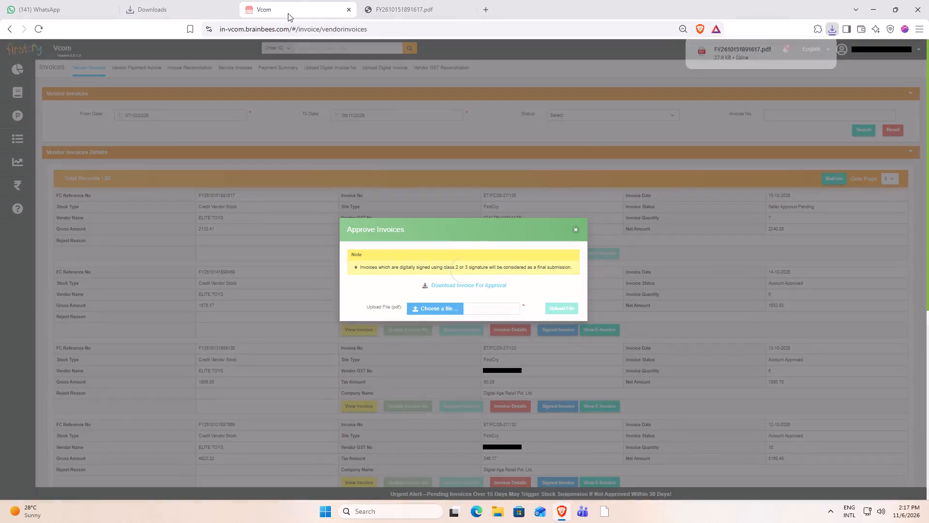
click(575, 228)
Switch to page 2 of the vendor invoices list.
click(897, 183)
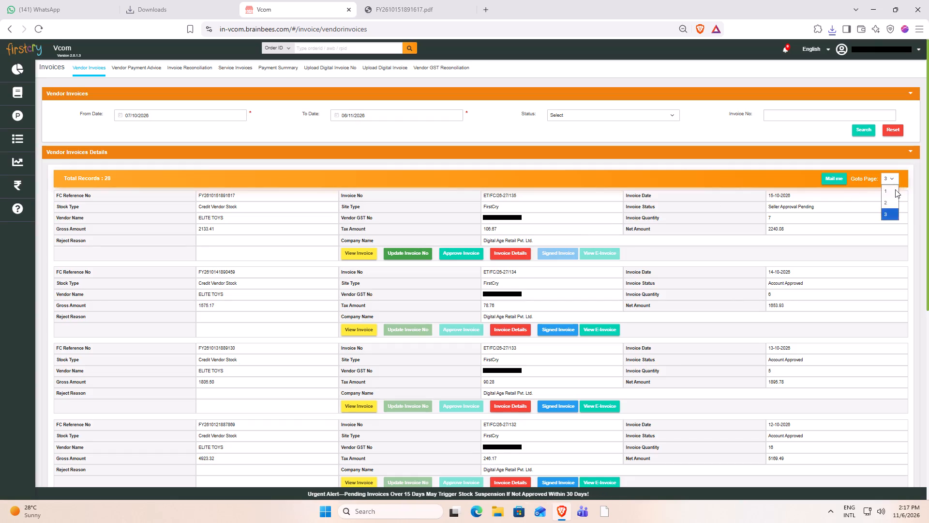
click(887, 203)
Download the approval PDF of the 16-10-2026 invoice, ET/FC/26-27/136, into the "oct dsc pending" folder and close its approval window.
scroll(764, 385, down, 20)
scroll(764, 385, down, 1)
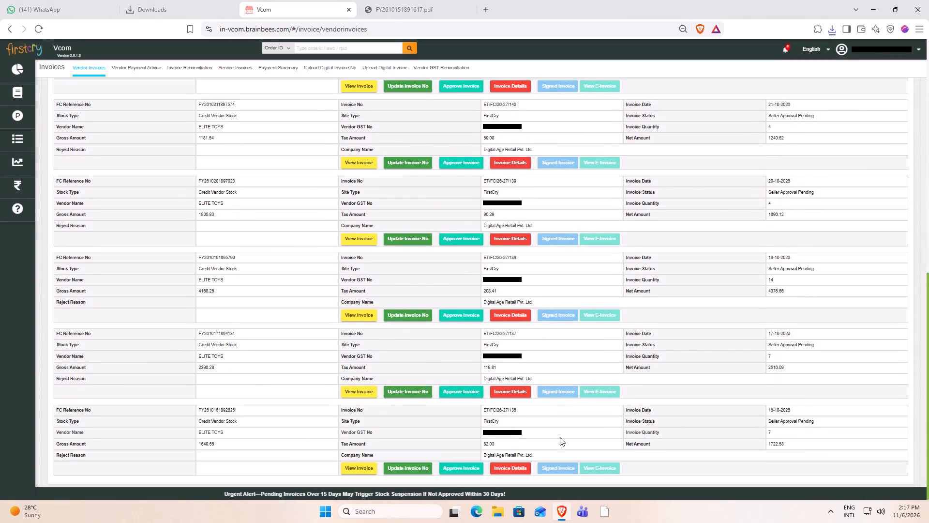
click(463, 471)
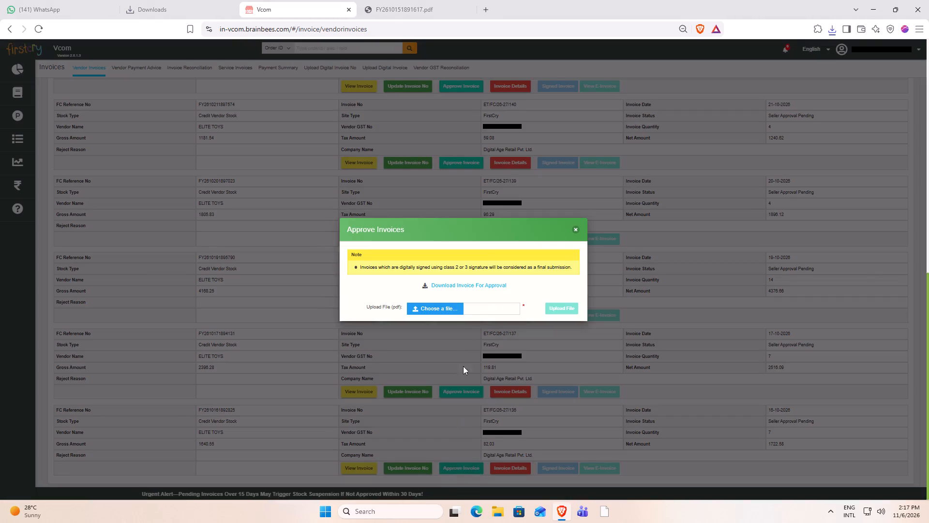
click(456, 285)
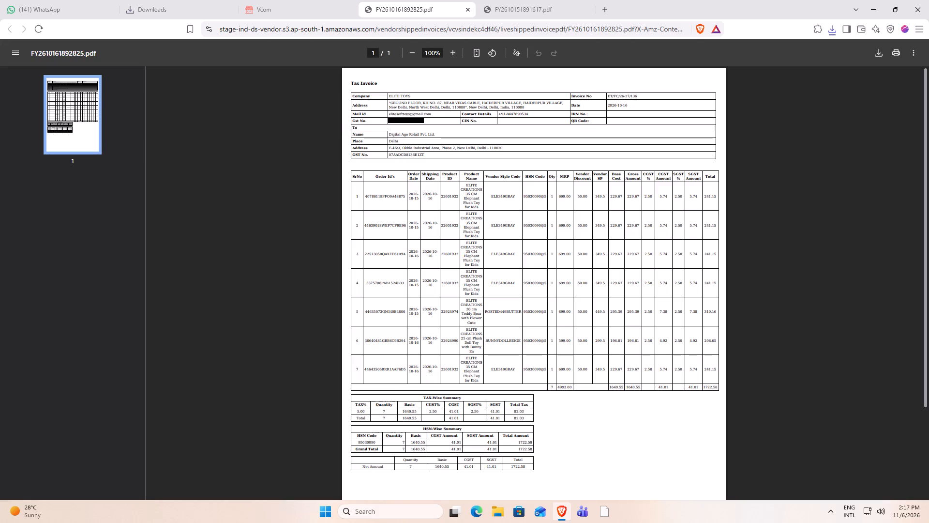
click(877, 49)
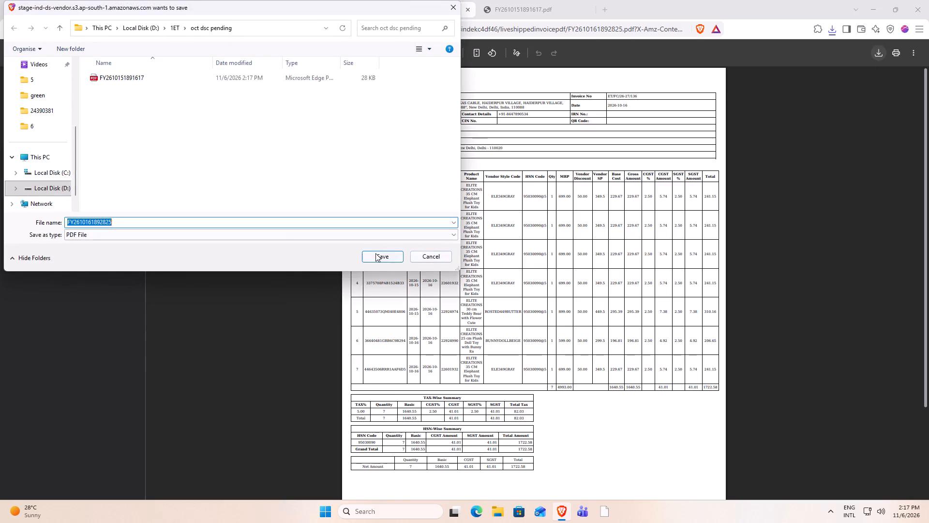
click(375, 253)
click(293, 10)
click(579, 226)
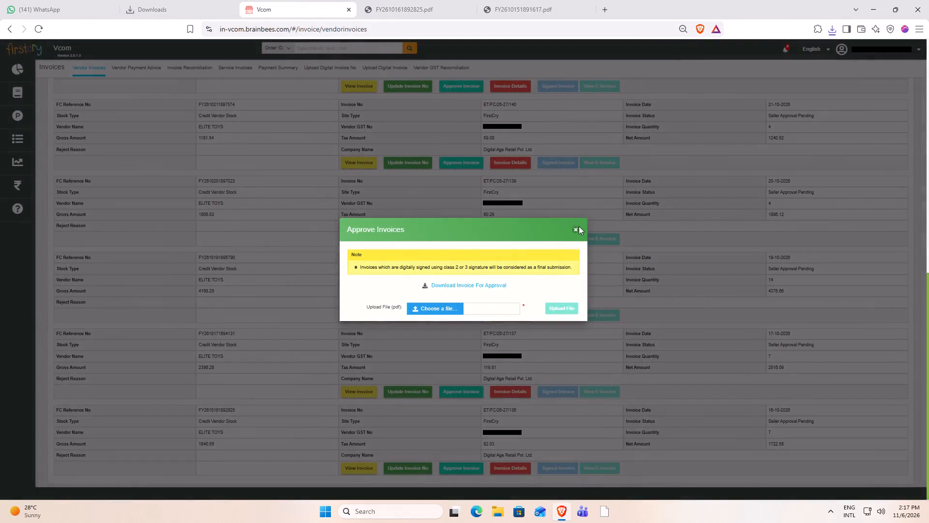
click(571, 226)
click(575, 232)
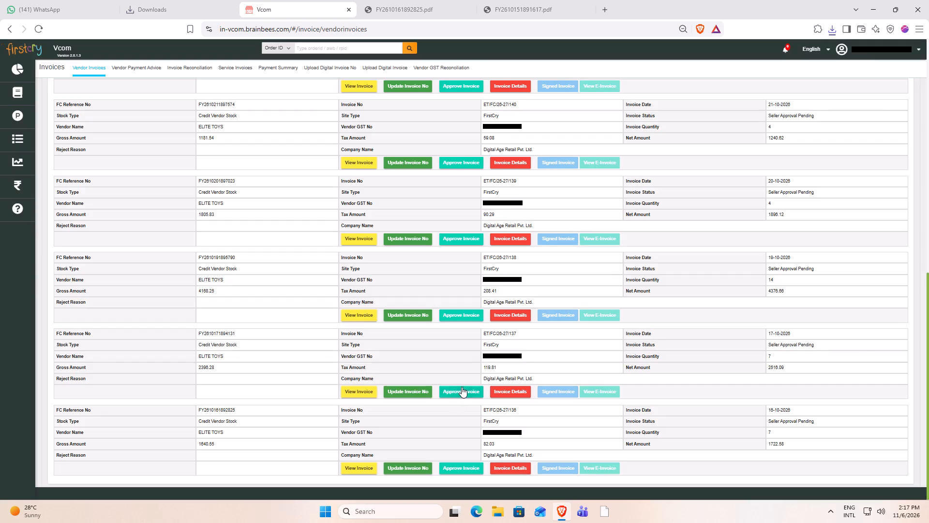
Download the approval PDF of the 17-10-2026 invoice, ET/FC/26-27/137, into the "oct dsc pending" folder and close its approval window.
click(462, 386)
click(460, 286)
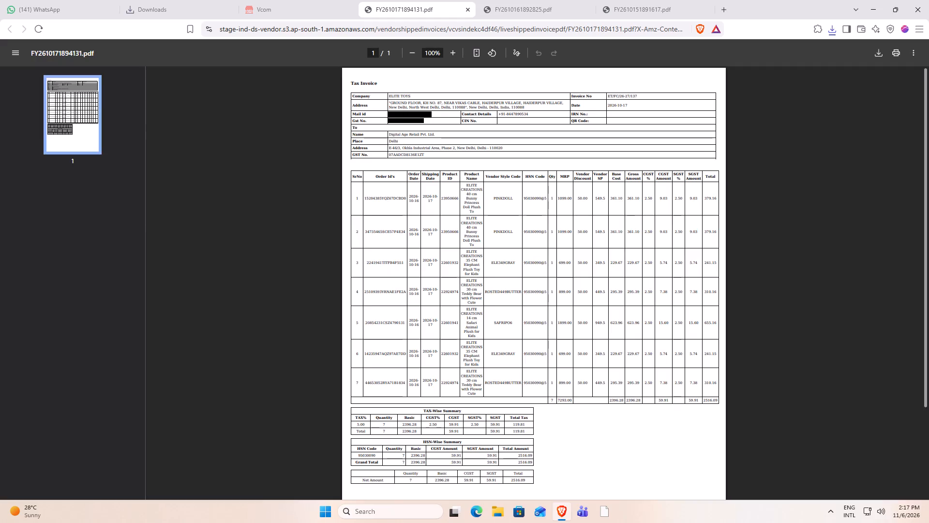
click(878, 58)
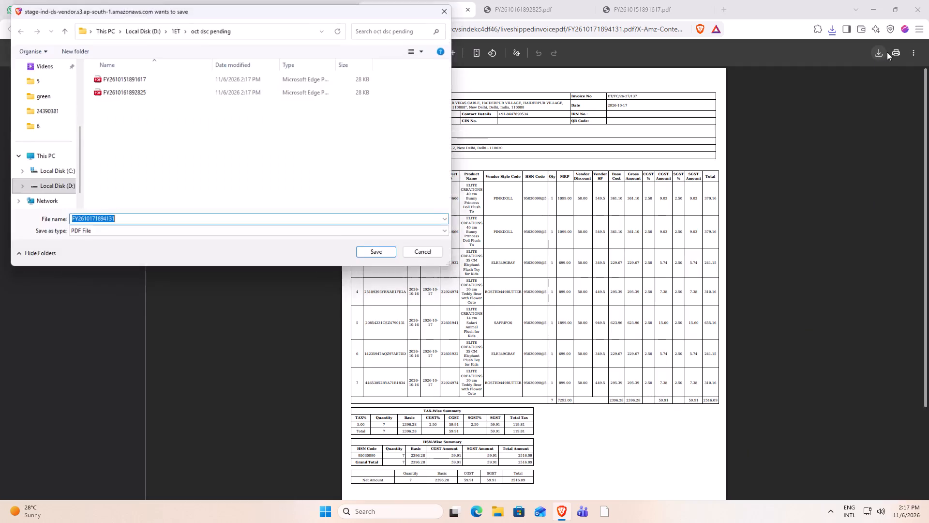
click(378, 261)
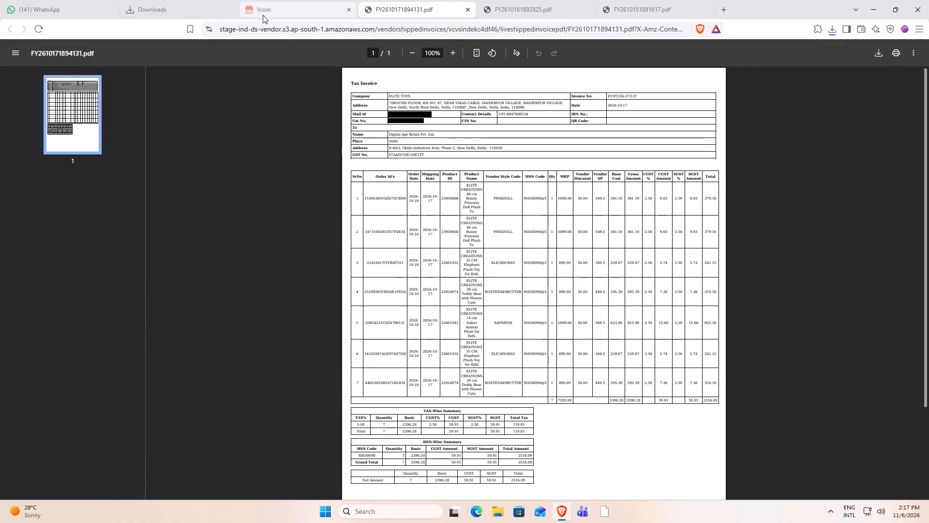
click(263, 15)
click(576, 227)
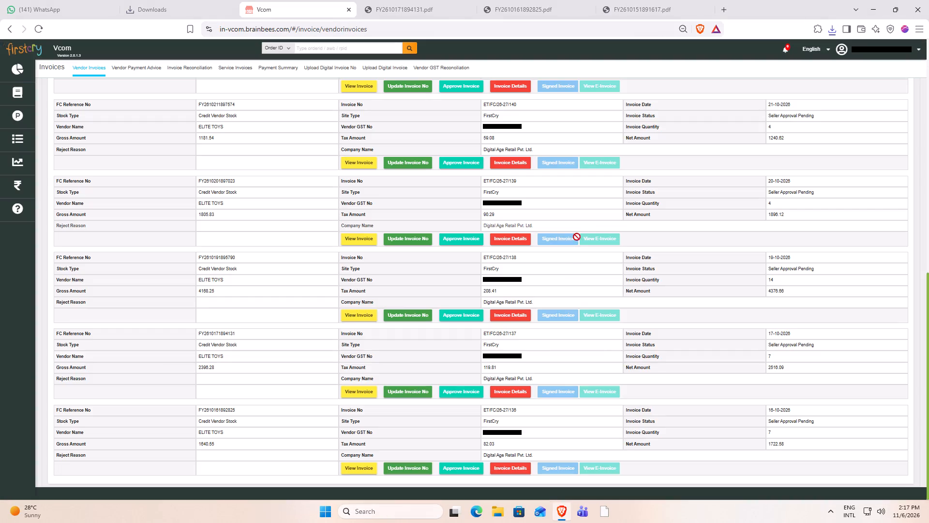
Download the approval PDF of the 19-10-2026 invoice, ET/FC/26-27/138, into the "oct dsc pending" folder and close its approval window.
scroll(535, 352, up, 1)
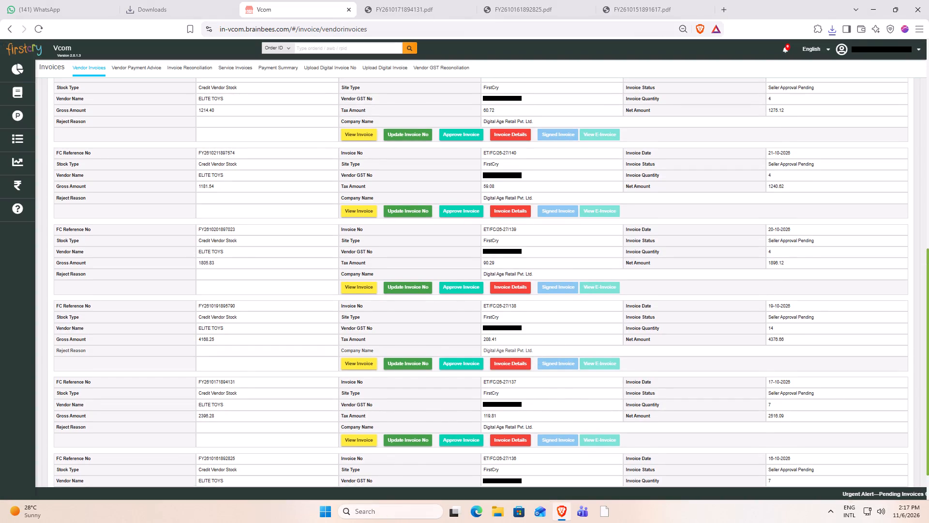
click(456, 365)
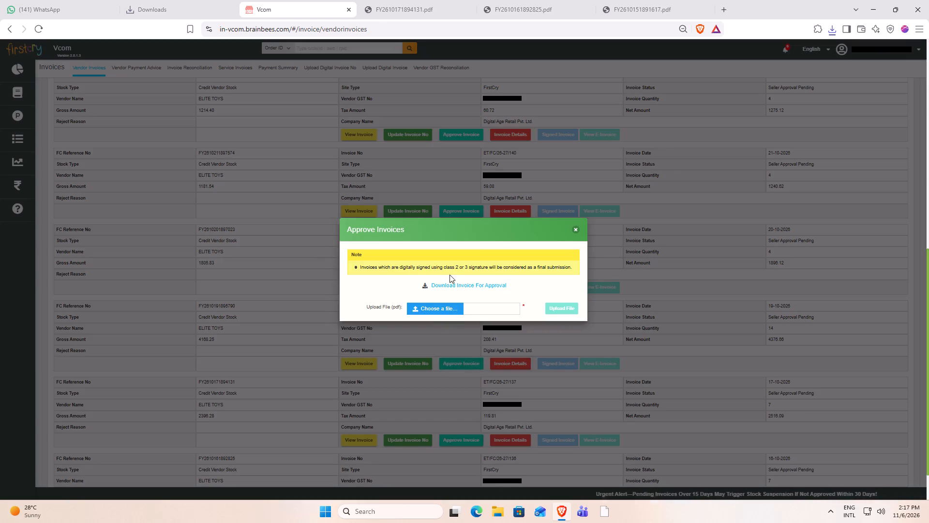
click(459, 287)
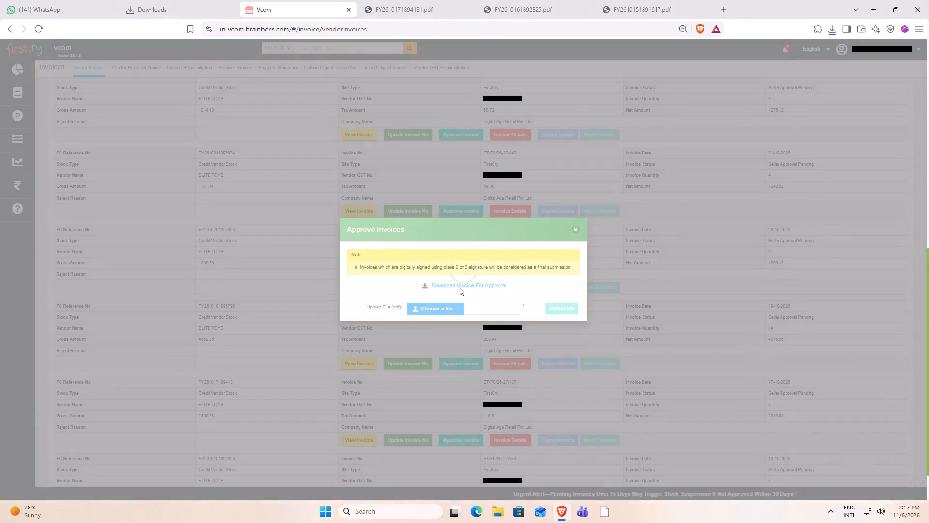
click(877, 55)
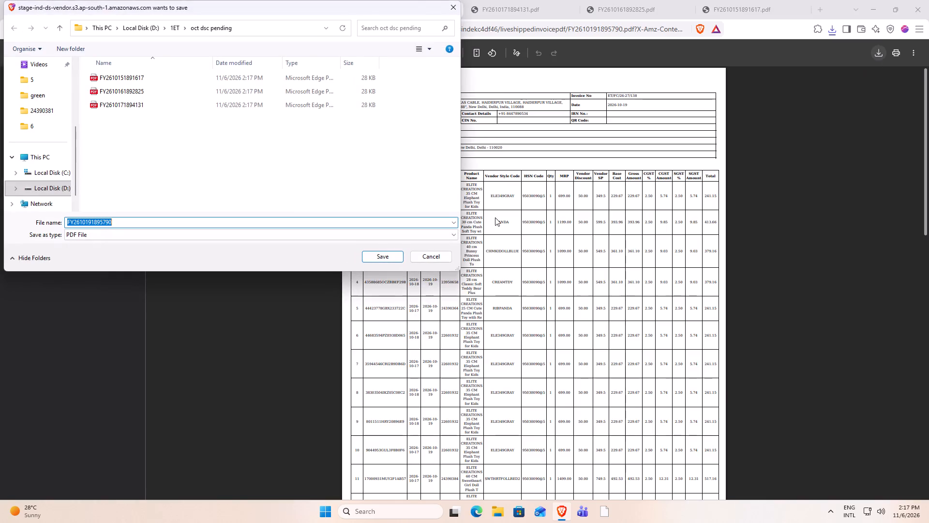
click(422, 262)
scroll(514, 289, down, 15)
scroll(515, 297, up, 6)
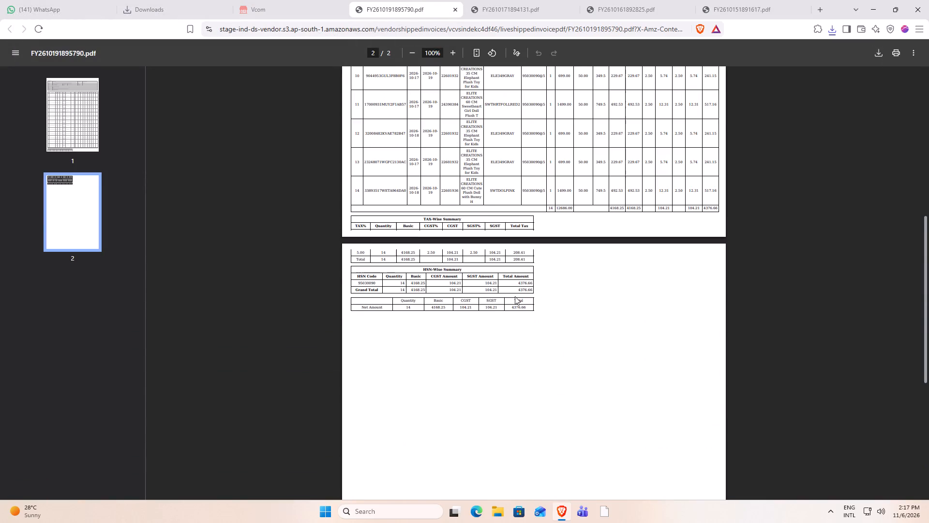
click(875, 47)
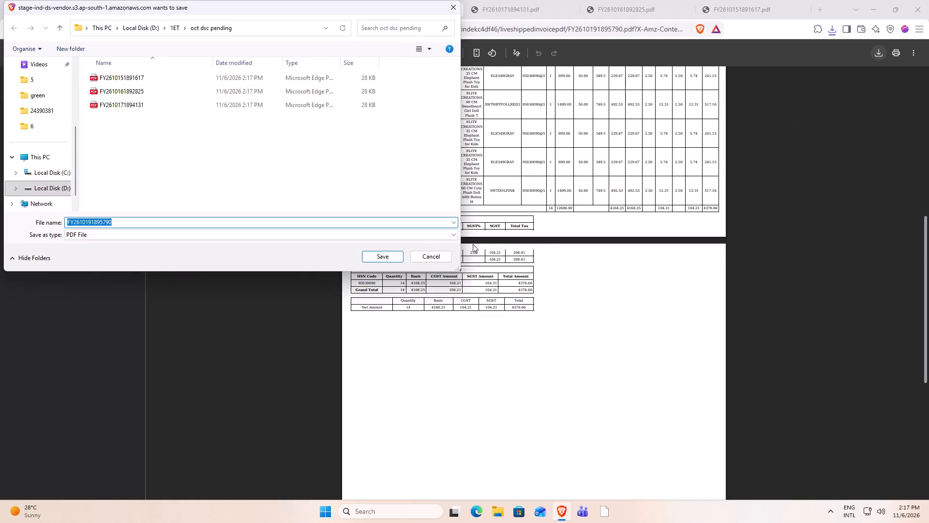
click(380, 253)
click(260, 9)
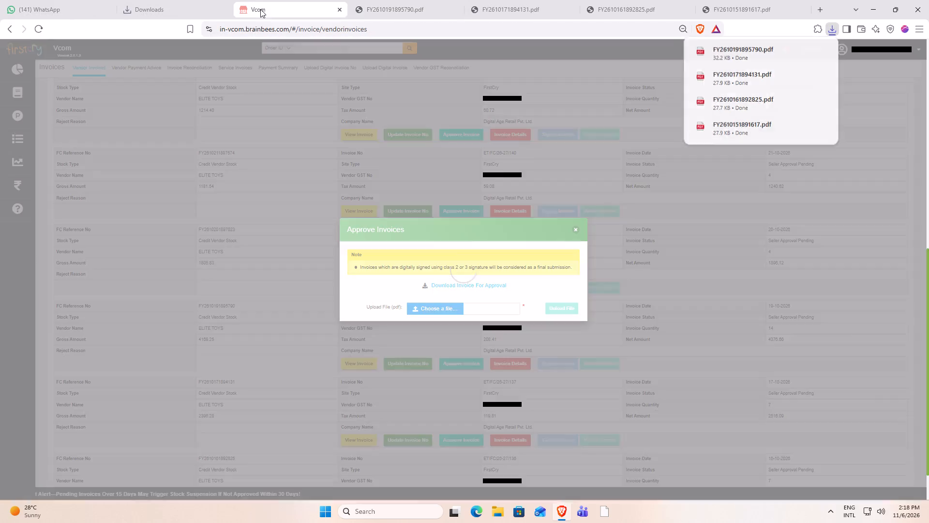
click(576, 228)
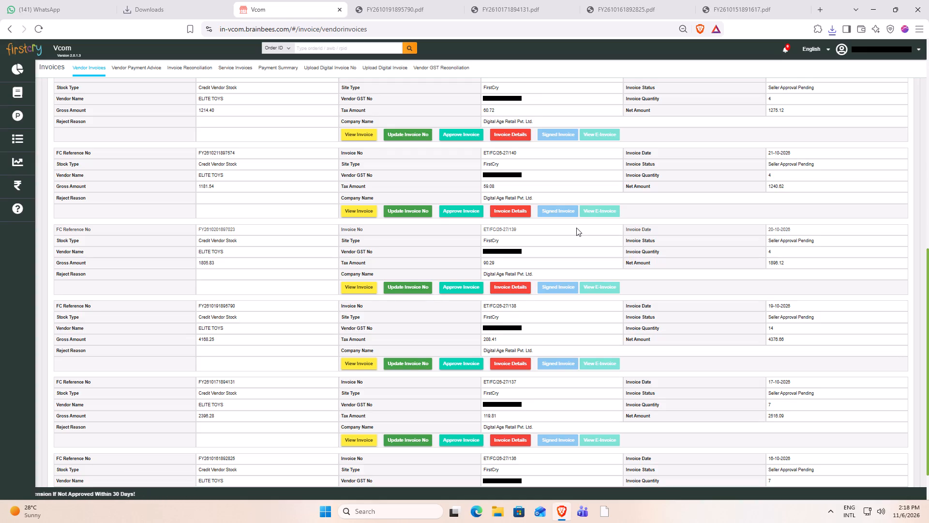
Download the approval PDF of the 20-10-2026 invoice, ET/FC/26-27/139, into the "oct dsc pending" folder and close its approval window.
scroll(531, 315, up, 1)
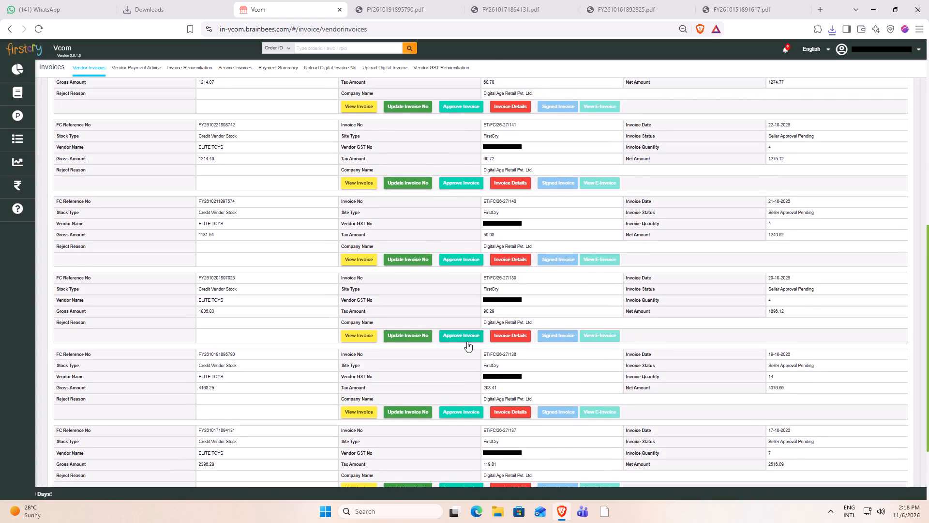
click(458, 336)
click(465, 282)
click(475, 286)
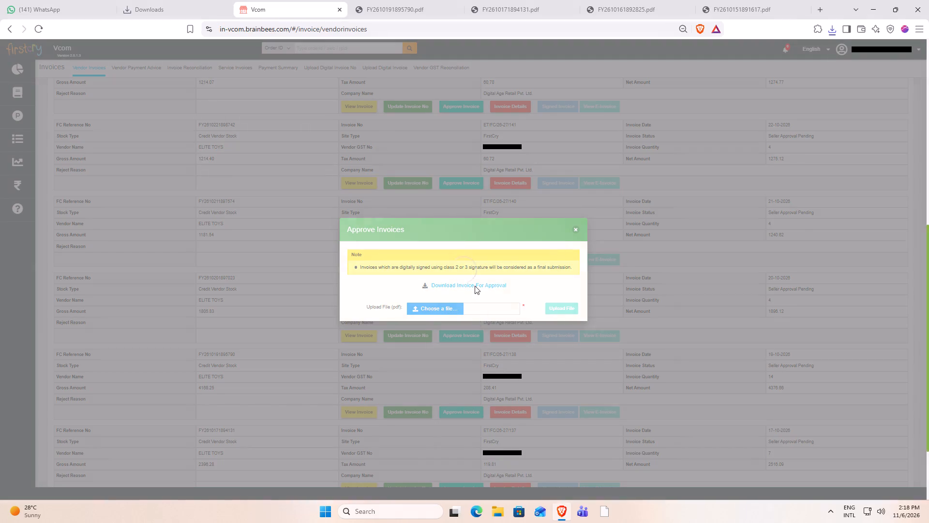
click(883, 49)
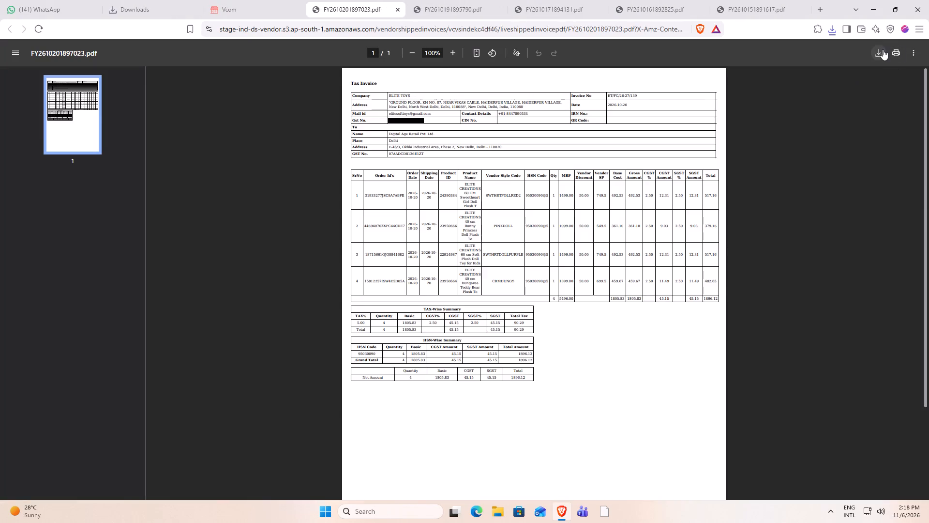
click(387, 253)
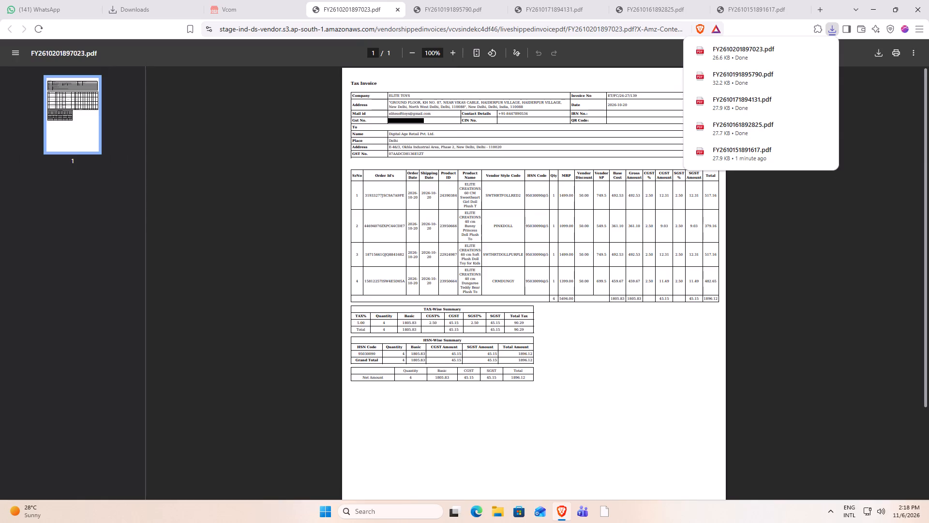
click(236, 8)
click(572, 229)
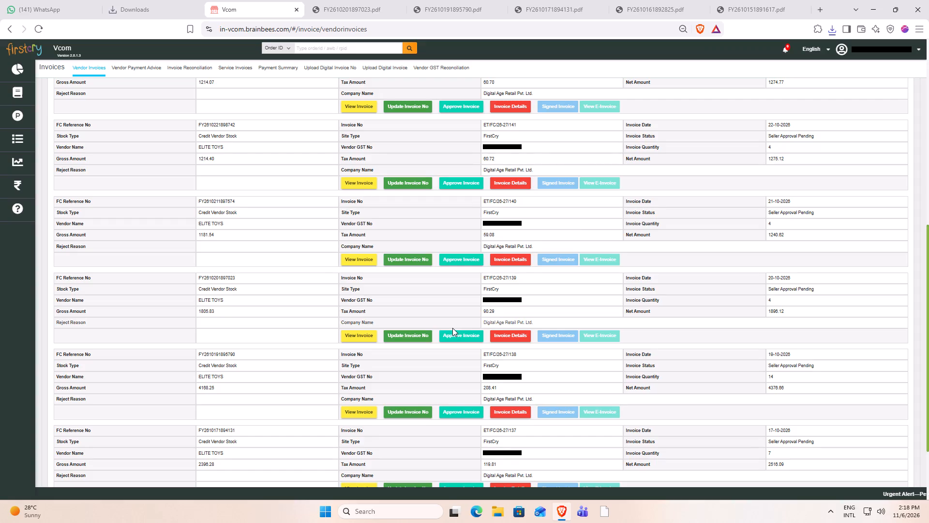
Download the approval PDF of the 21-10-2026 invoice, ET/FC/26-27/140, into the "oct dsc pending" folder.
scroll(452, 328, up, 1)
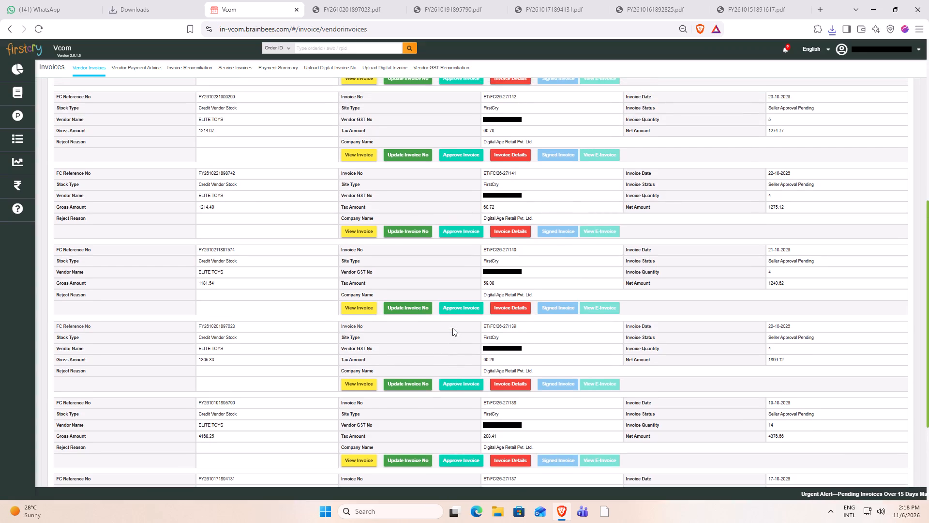
click(451, 307)
click(473, 287)
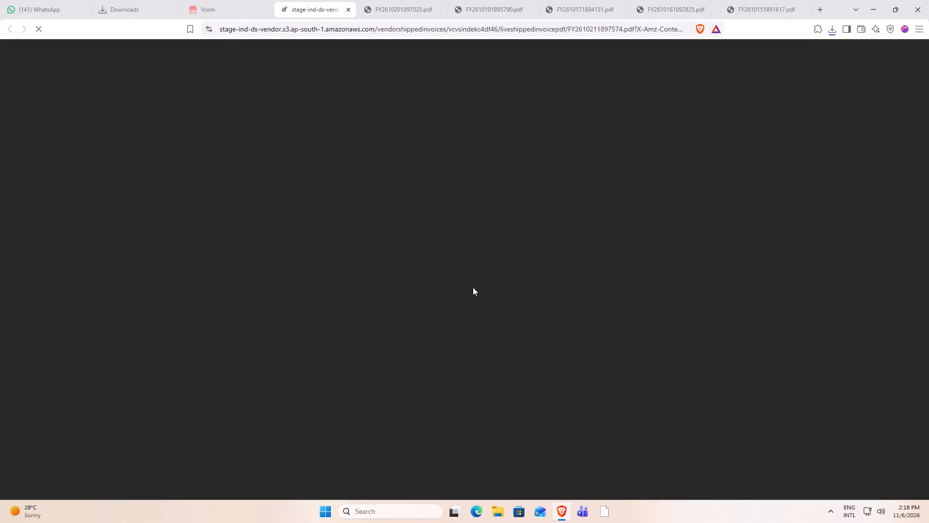
click(875, 55)
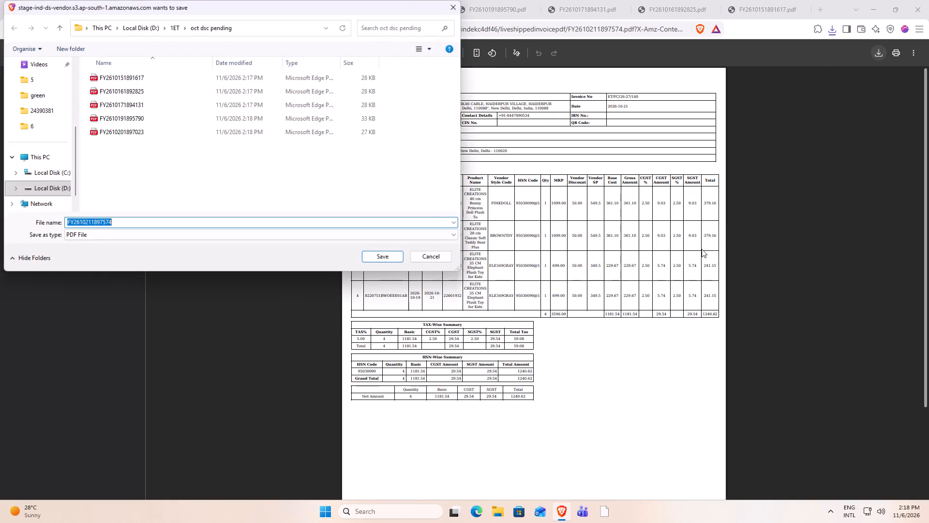
click(387, 254)
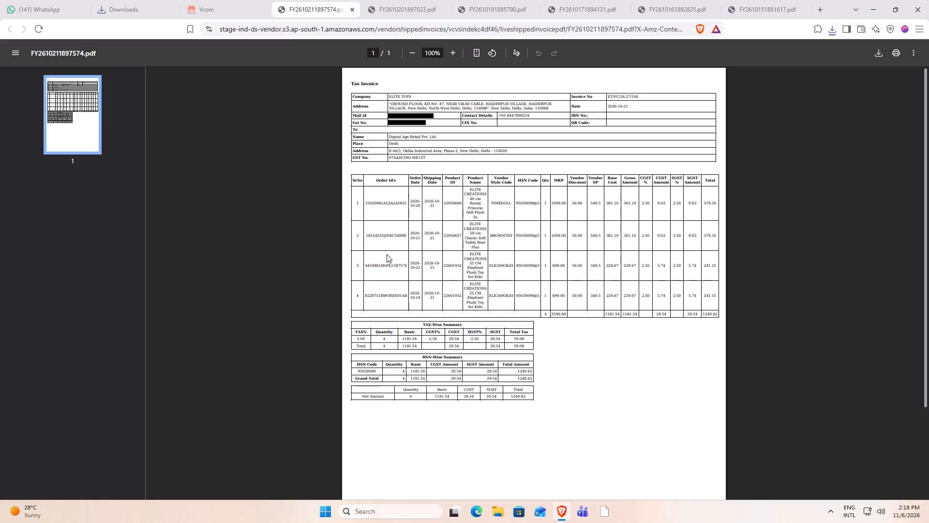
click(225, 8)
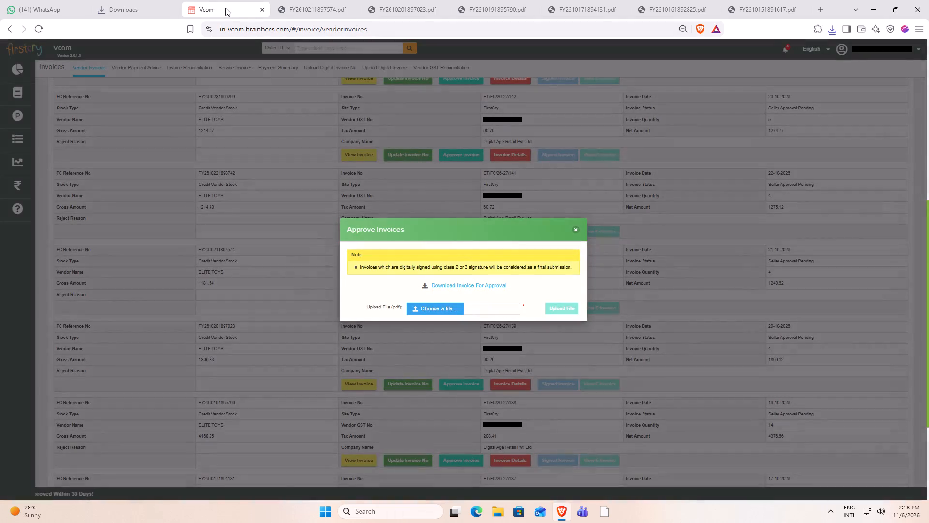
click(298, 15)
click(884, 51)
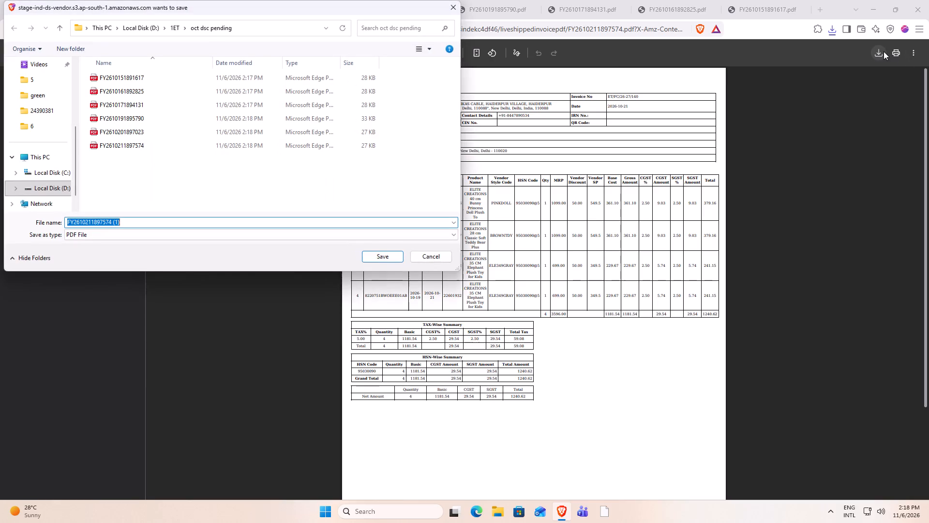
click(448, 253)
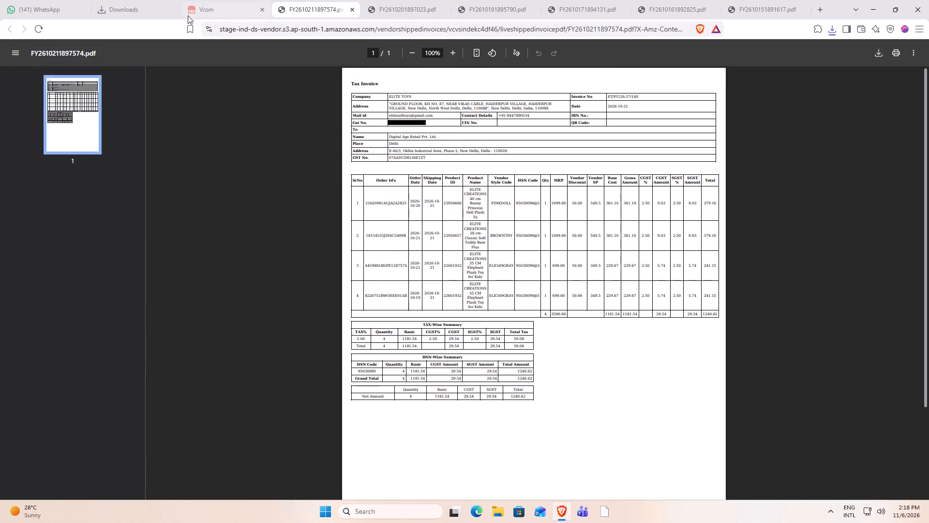
Return to Vcom and close the approval window of invoice ET/FC/26-27/140.
click(214, 13)
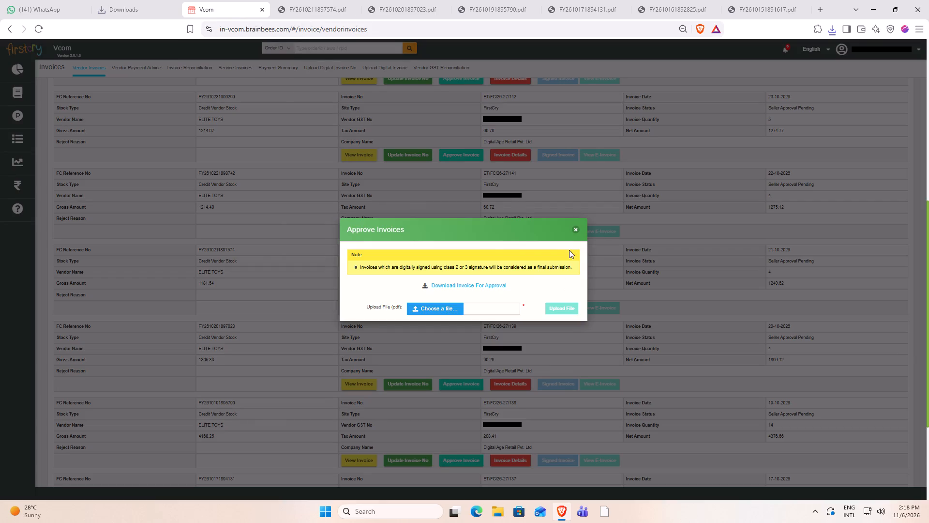
click(576, 226)
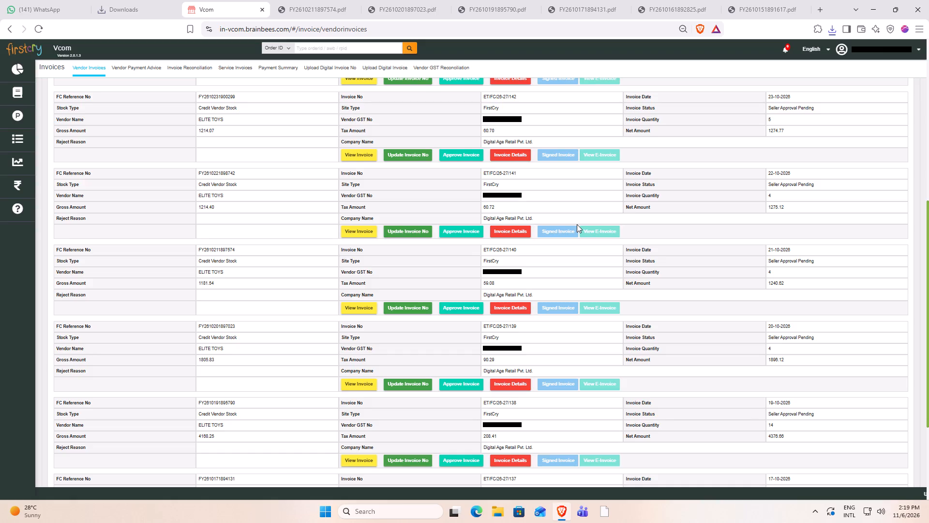
Download the approval PDF of the 22-10-2026 invoice, ET/FC/26-27/141, into the "oct dsc pending" folder and close its approval window.
click(459, 236)
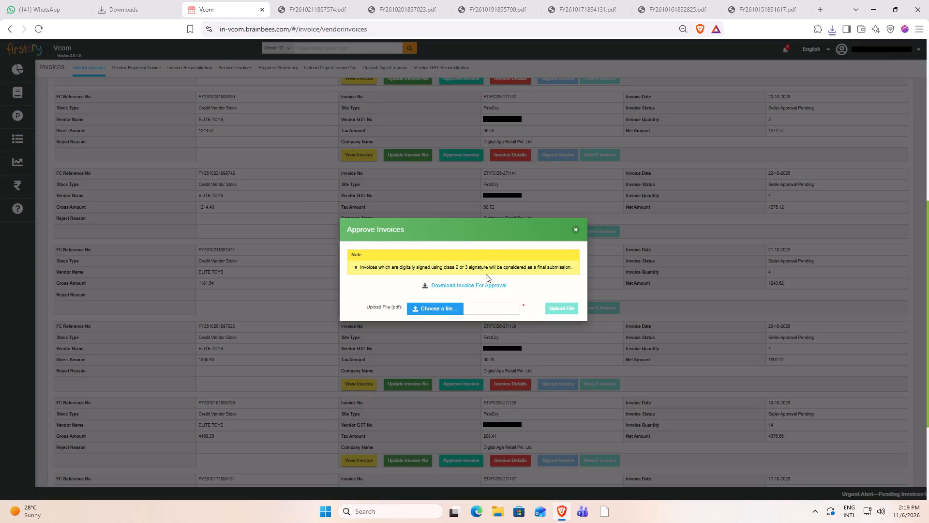
click(500, 285)
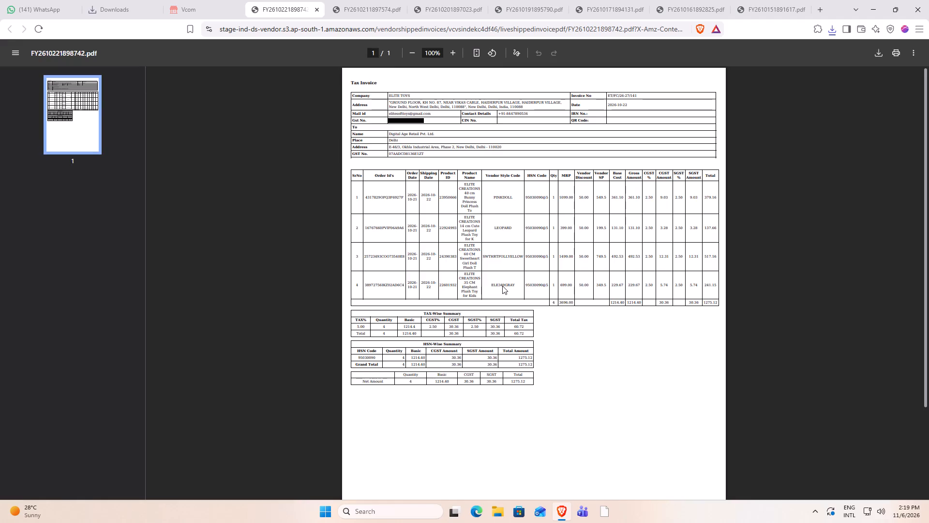
click(882, 54)
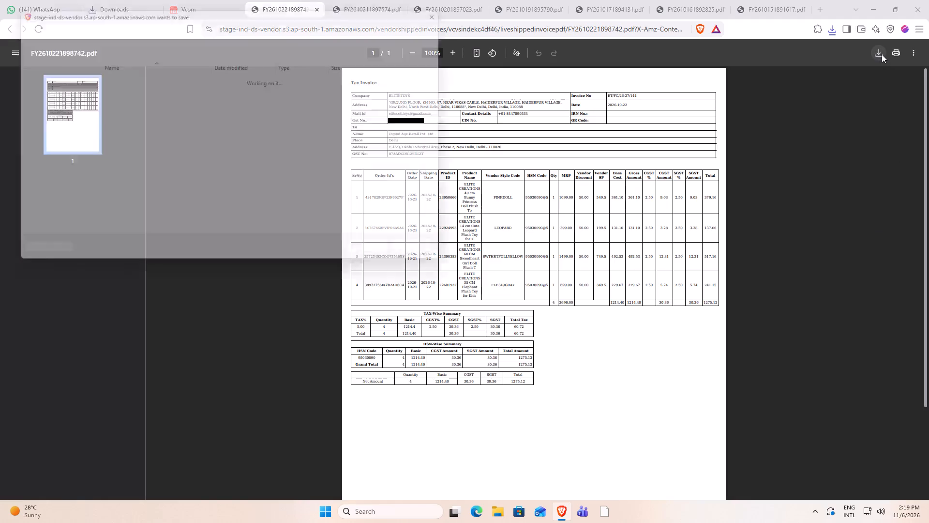
click(385, 257)
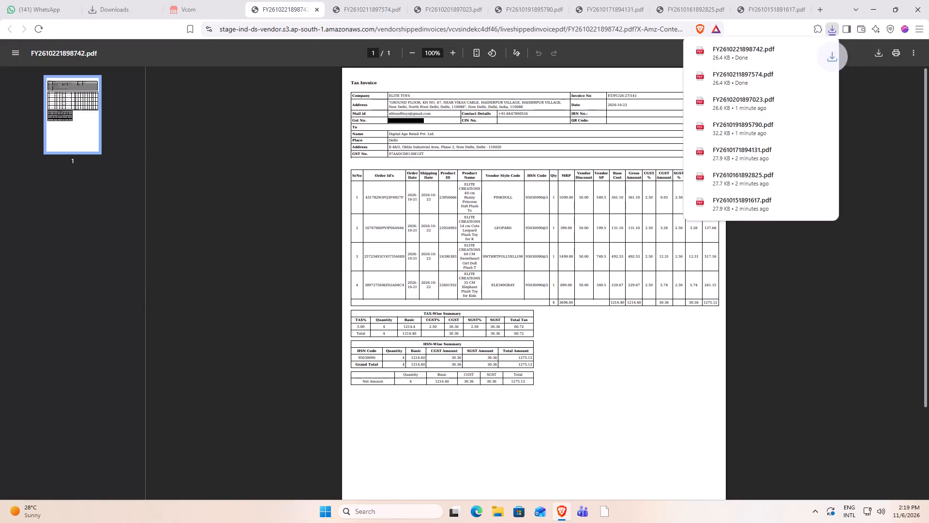
click(188, 7)
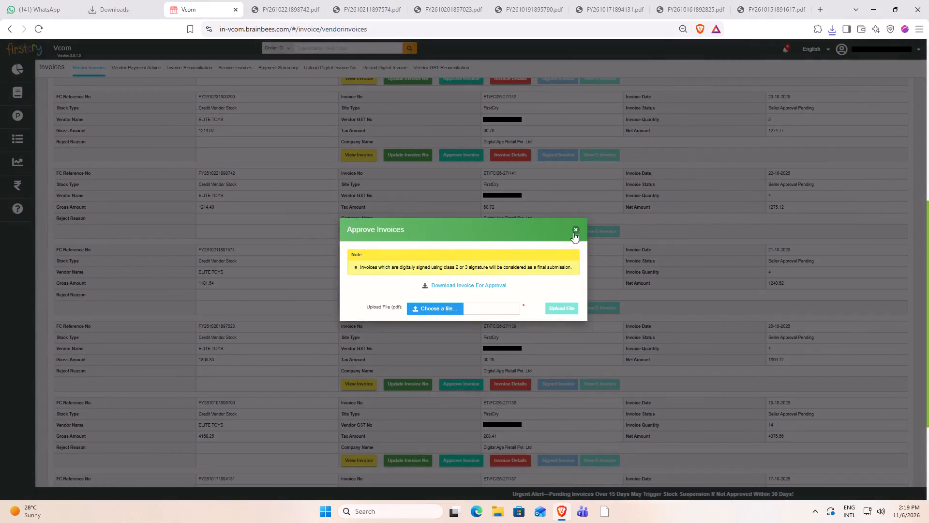
click(572, 229)
Download the approval PDF of the 23-10-2026 invoice, ET/FC/26-27/142, into the "oct dsc pending" folder and close its approval window.
scroll(572, 229, up, 3)
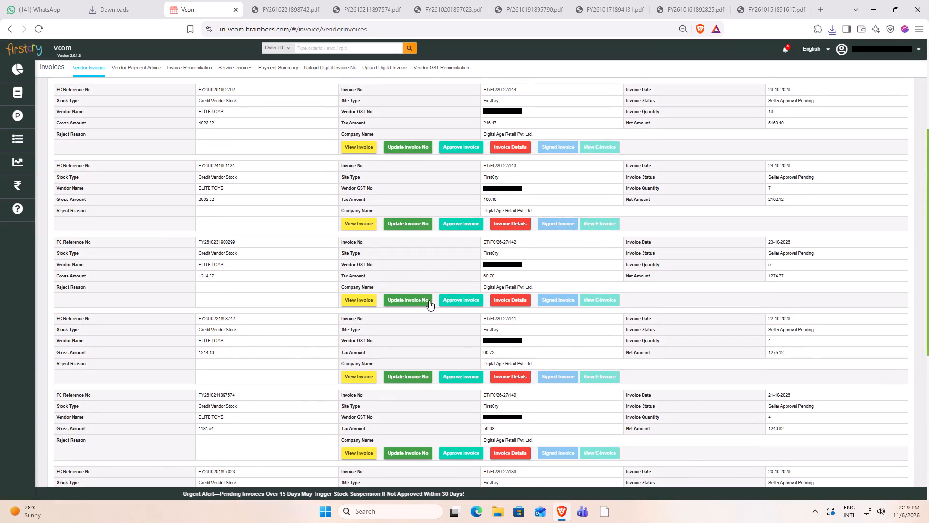
click(444, 302)
double_click(452, 290)
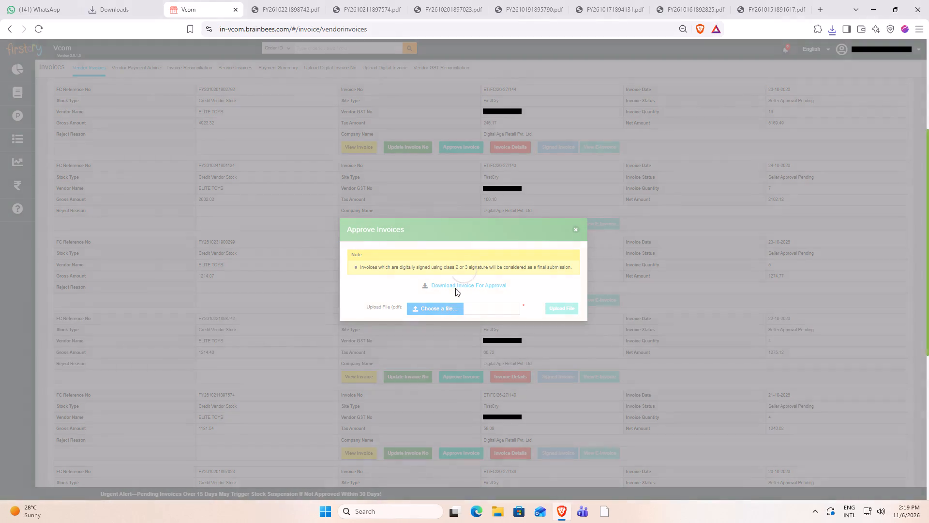
click(875, 53)
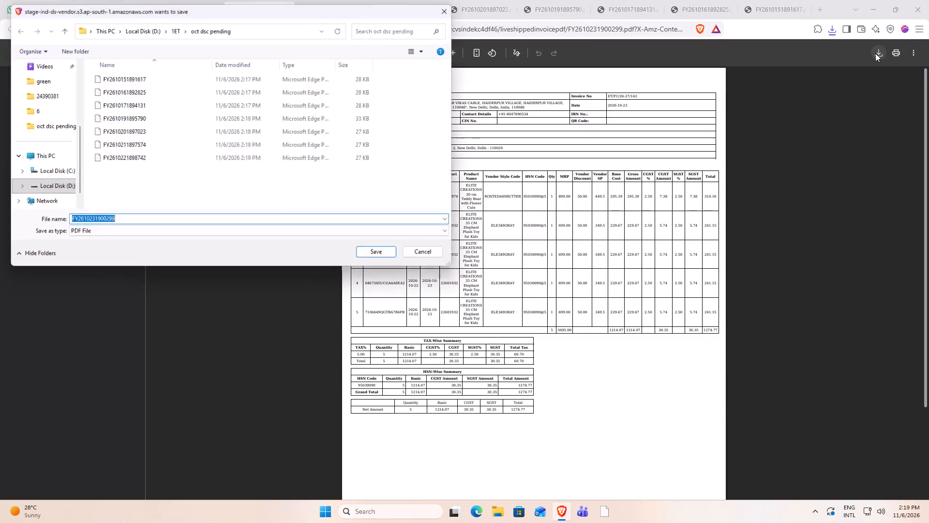
click(390, 257)
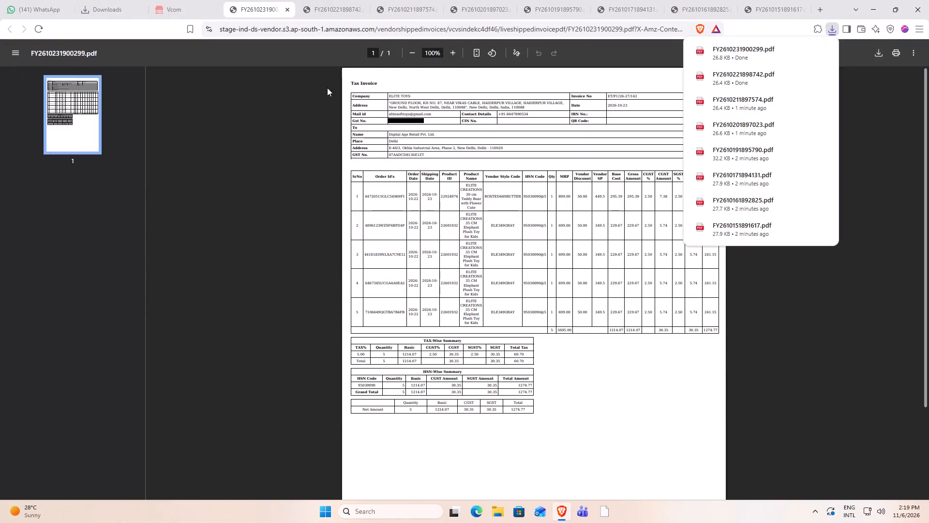
click(161, 9)
click(518, 147)
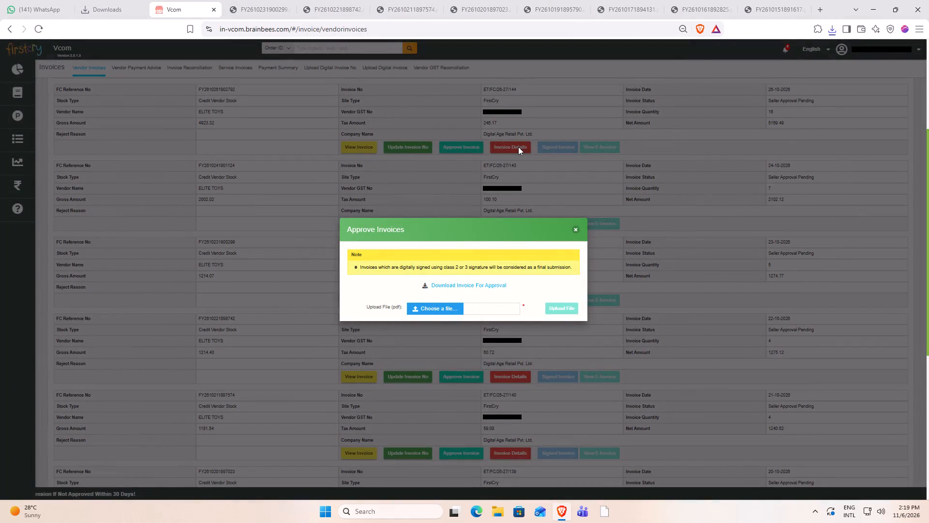
click(573, 231)
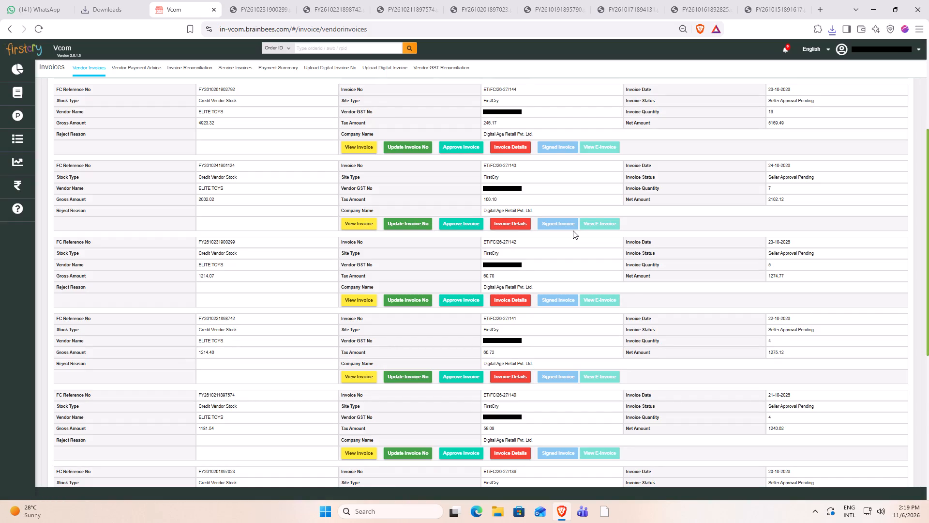
Download the approval PDF of the 24-10-2026 invoice, ET/FC/26-27/143, into the "oct dsc pending" folder and close its approval window.
click(450, 225)
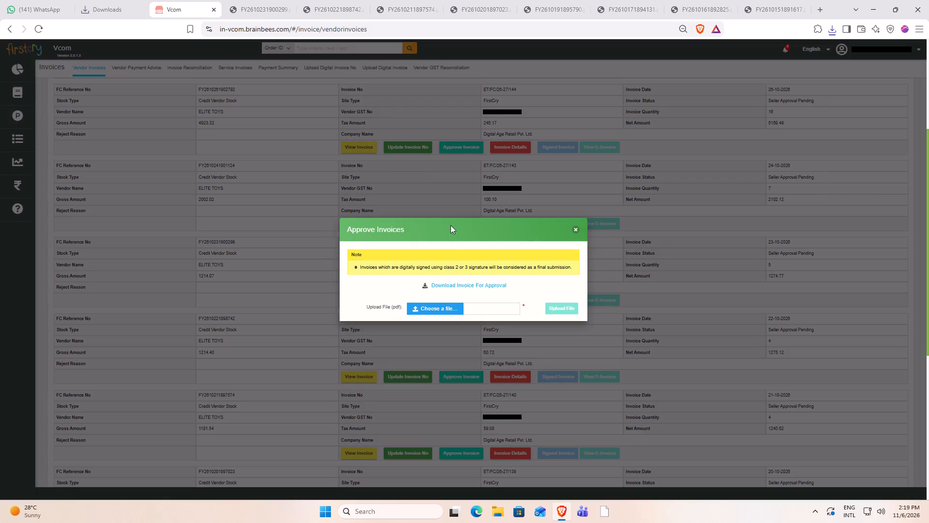
click(464, 289)
click(455, 287)
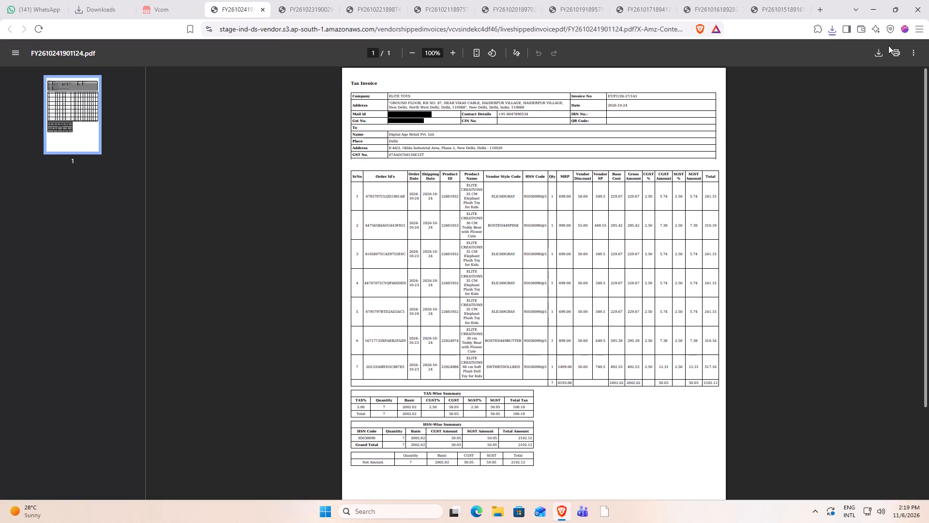
click(874, 53)
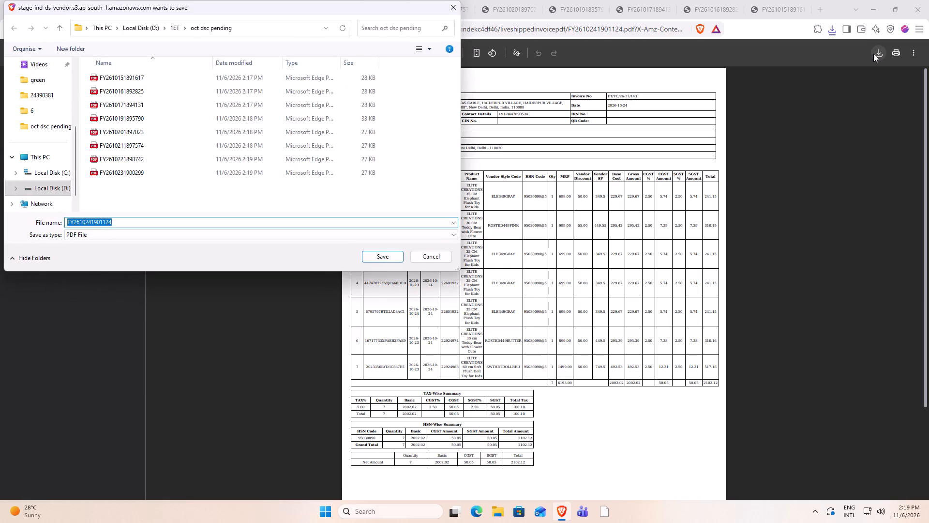
click(382, 260)
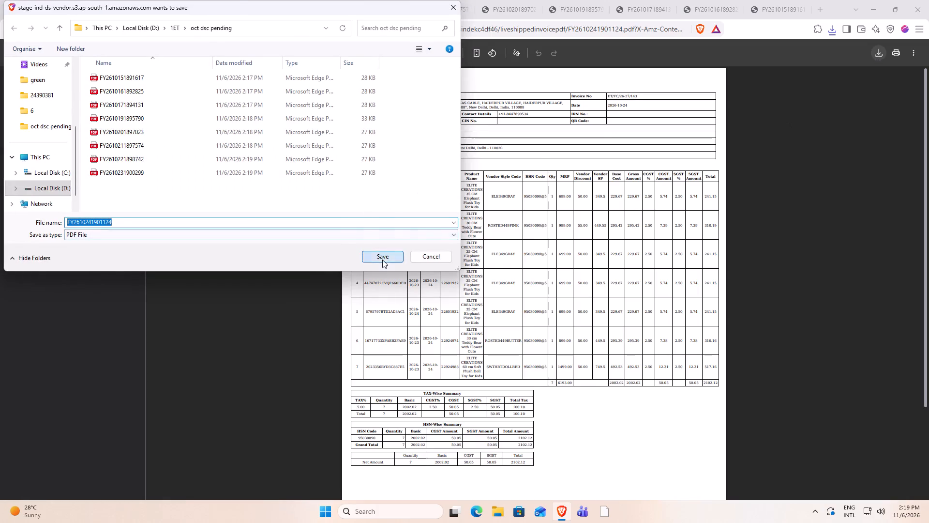
click(175, 19)
click(181, 10)
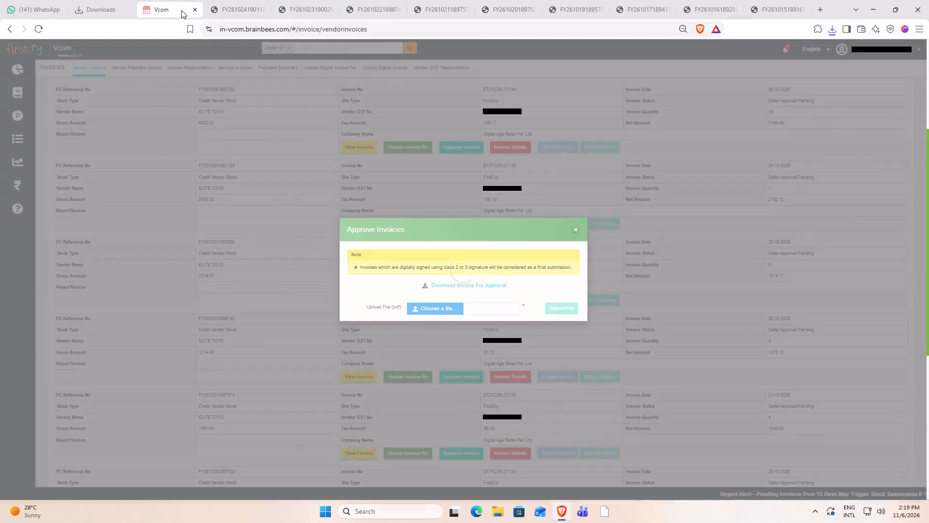
click(486, 200)
click(487, 201)
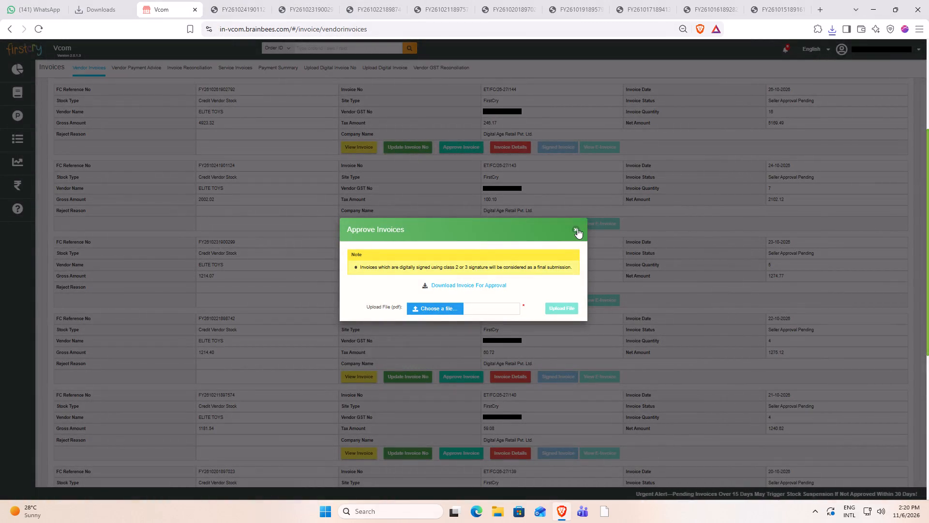
click(574, 229)
Download the approval PDF of the 26-10-2026 invoice, ET/FC/26-27/144, into the "oct dsc pending" folder.
scroll(573, 230, up, 2)
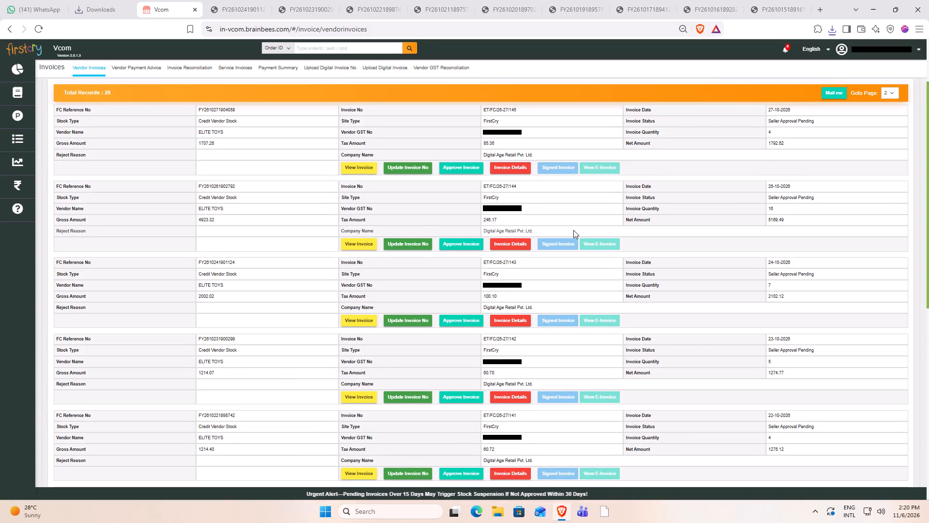
scroll(555, 234, up, 1)
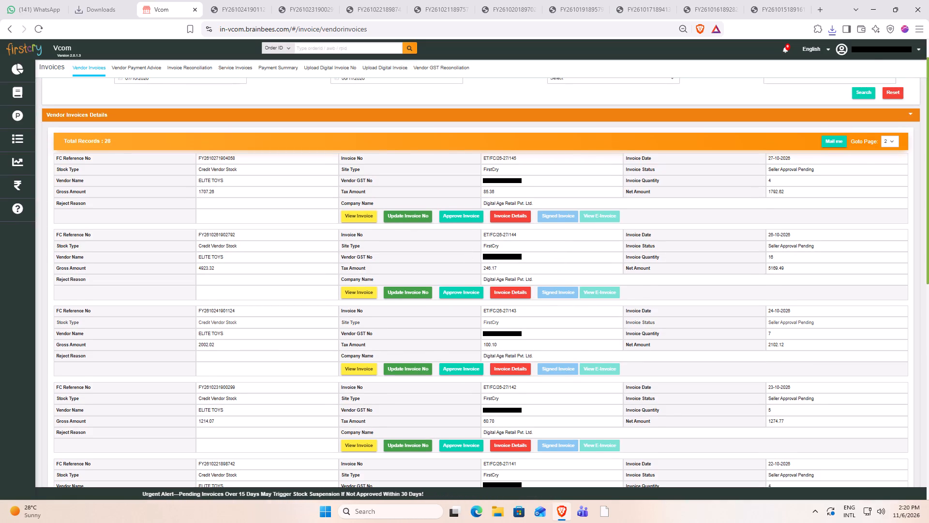
click(457, 295)
click(454, 284)
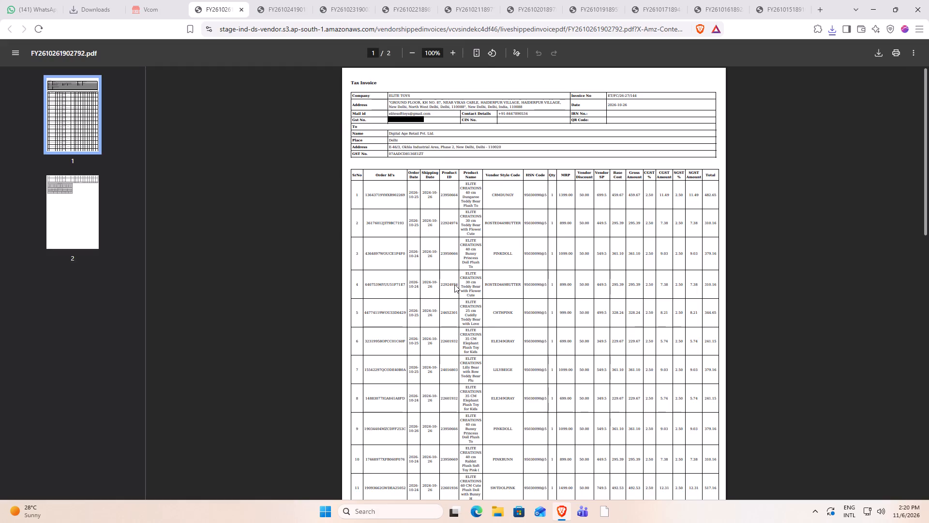
scroll(310, 466, down, 14)
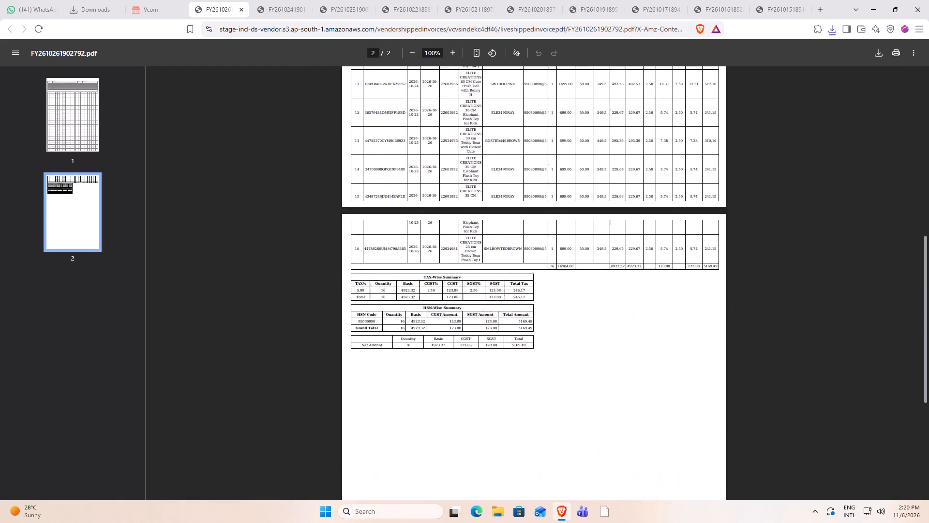
scroll(433, 375, up, 4)
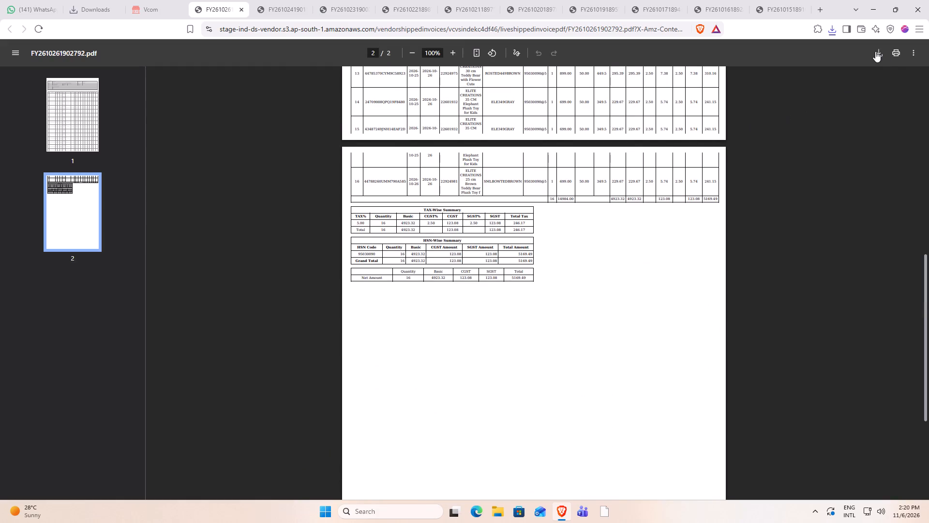
click(875, 51)
click(386, 257)
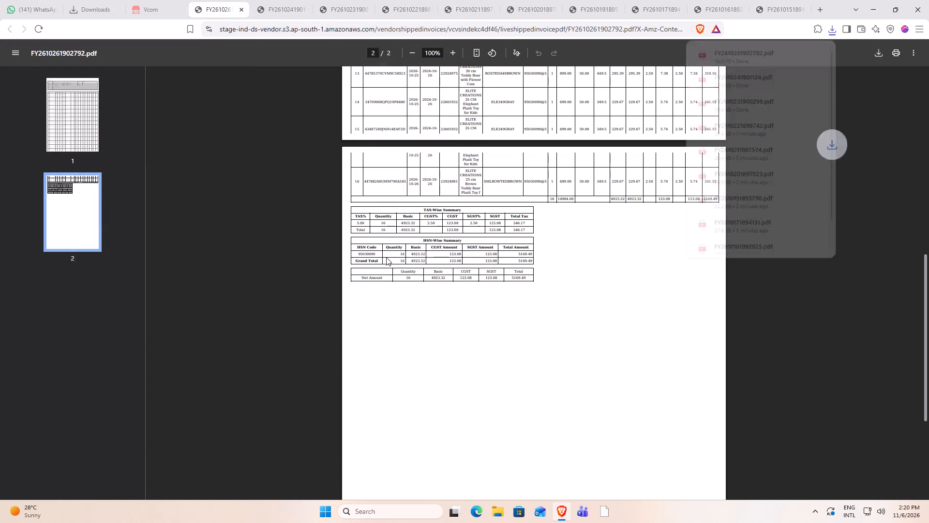
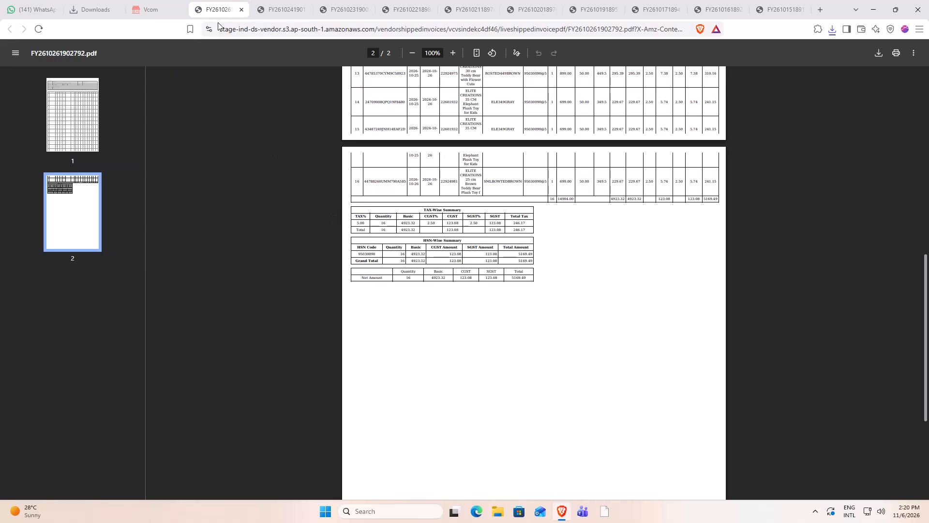
Return to Vcom and close the approval window of the 26-10-2026 invoice, ET/FC/26-27/144.
click(140, 5)
click(386, 115)
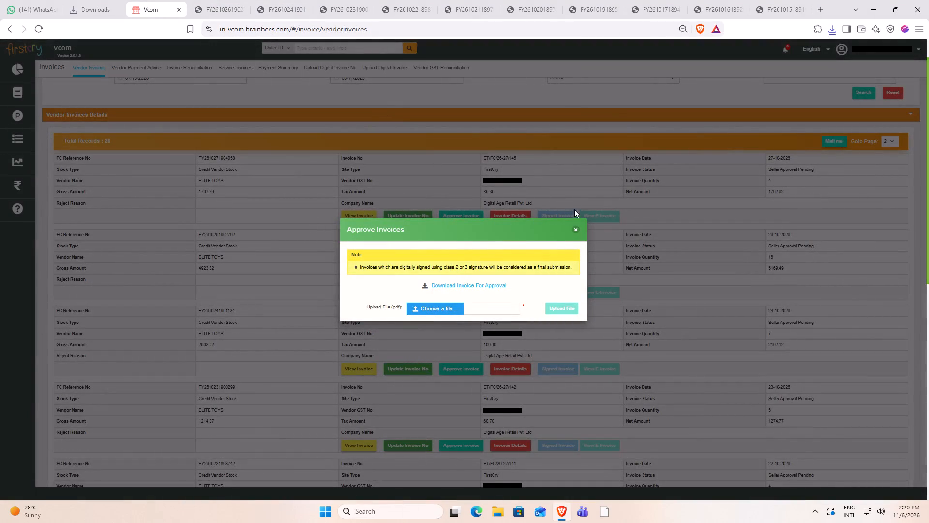
click(578, 231)
Download the approval PDF of the 27-10-2026 invoice, ET/FC/26-27/145, into the "oct dsc pending" folder and close its approval window.
scroll(578, 231, up, 2)
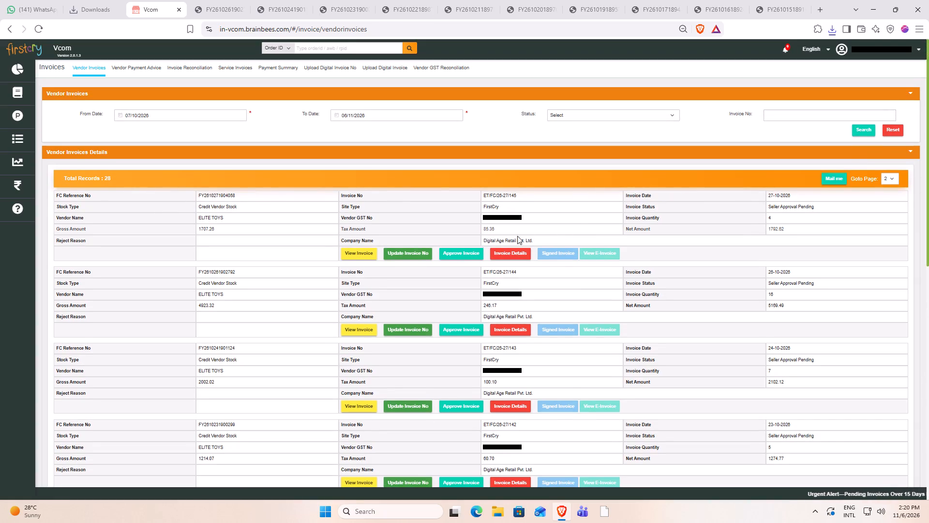
click(448, 250)
click(462, 288)
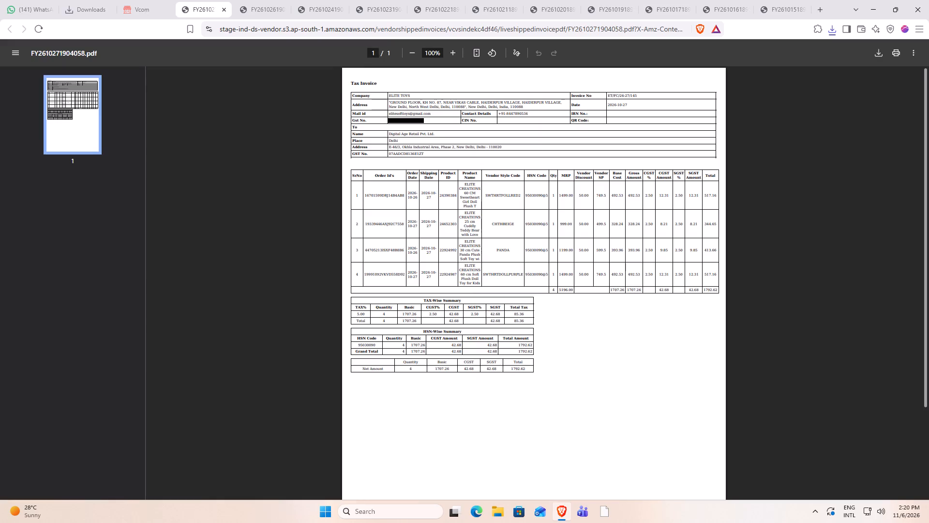
click(886, 50)
click(880, 54)
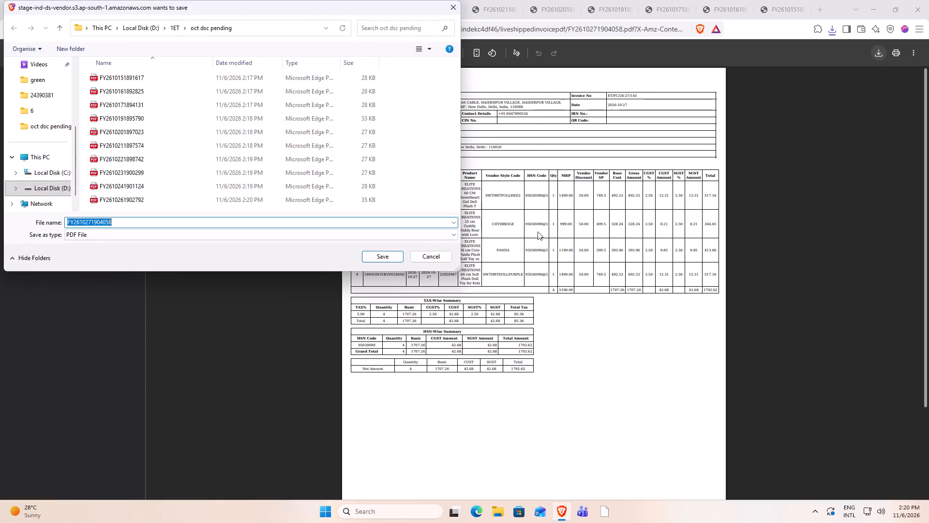
click(389, 256)
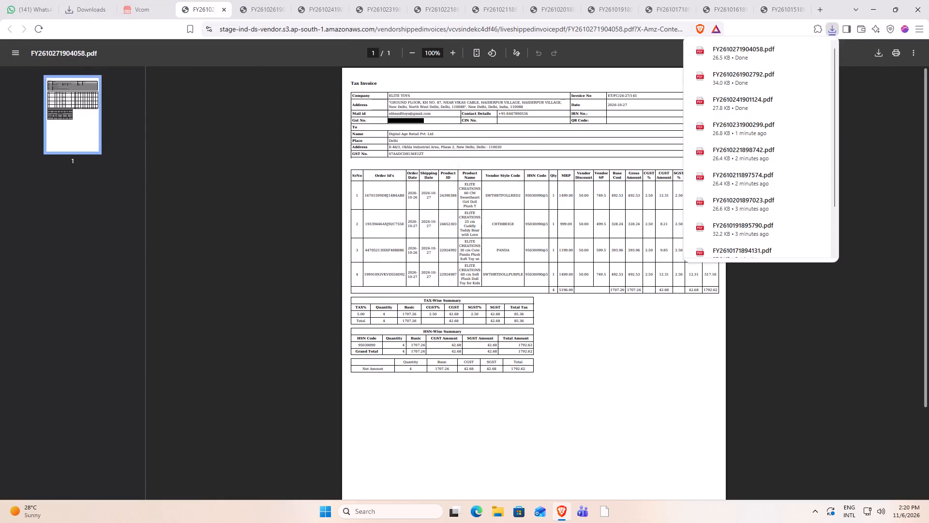
click(149, 7)
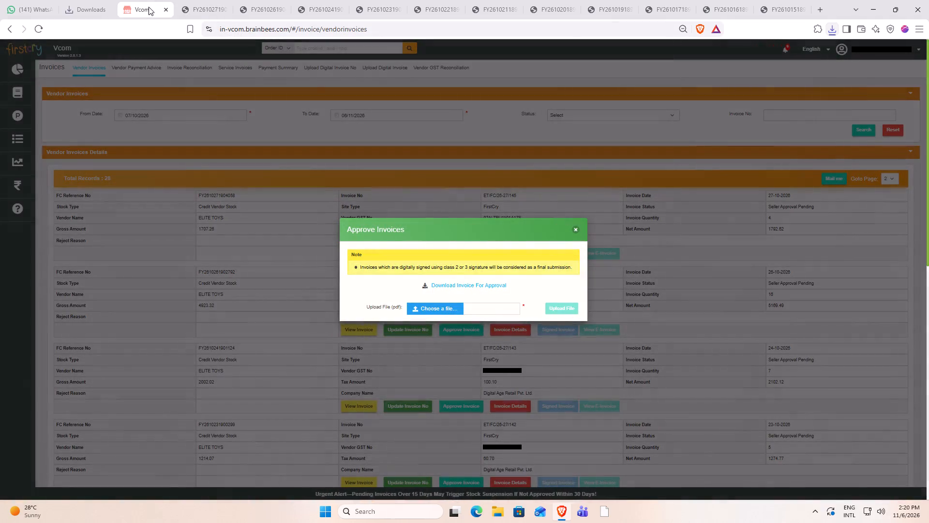
click(576, 230)
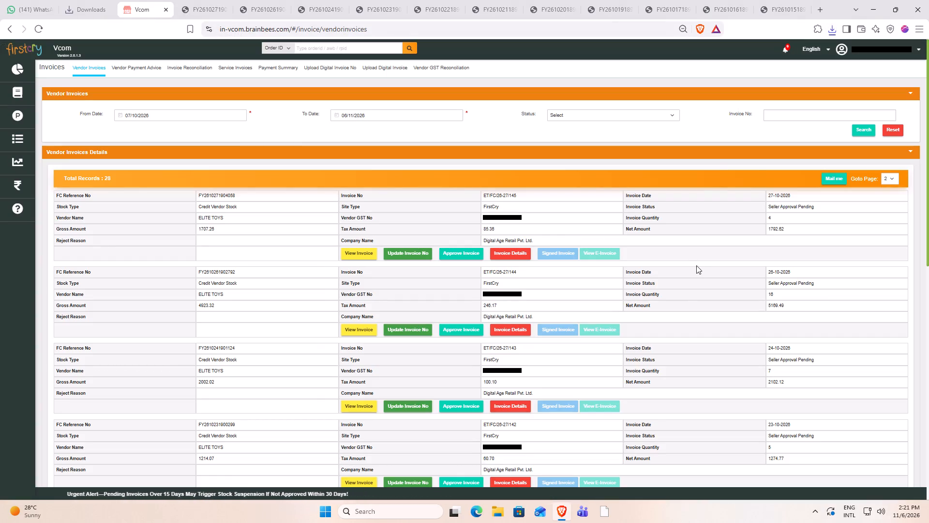
scroll(696, 265, up, 3)
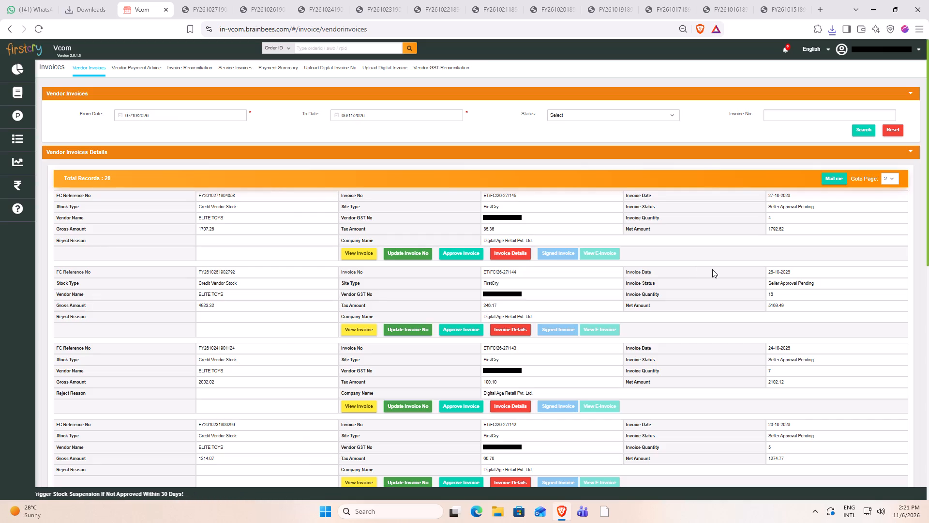
click(833, 29)
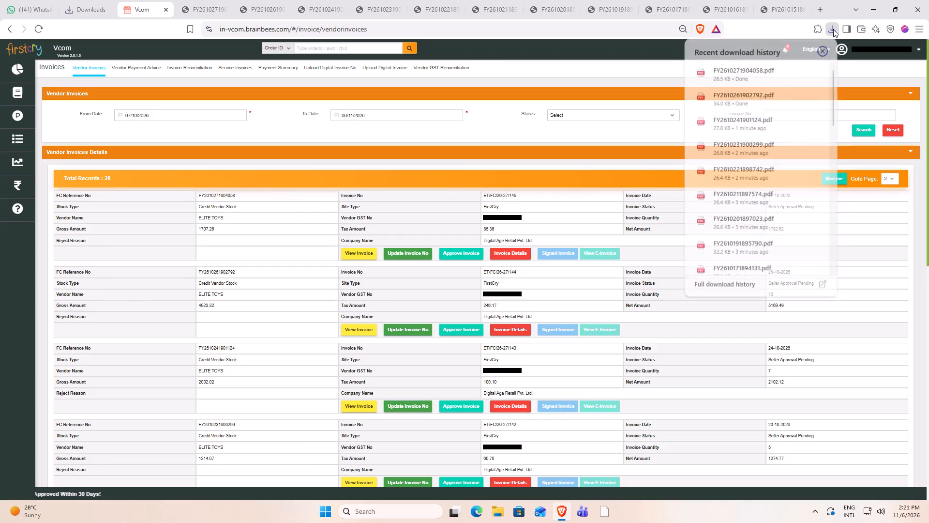
click(778, 71)
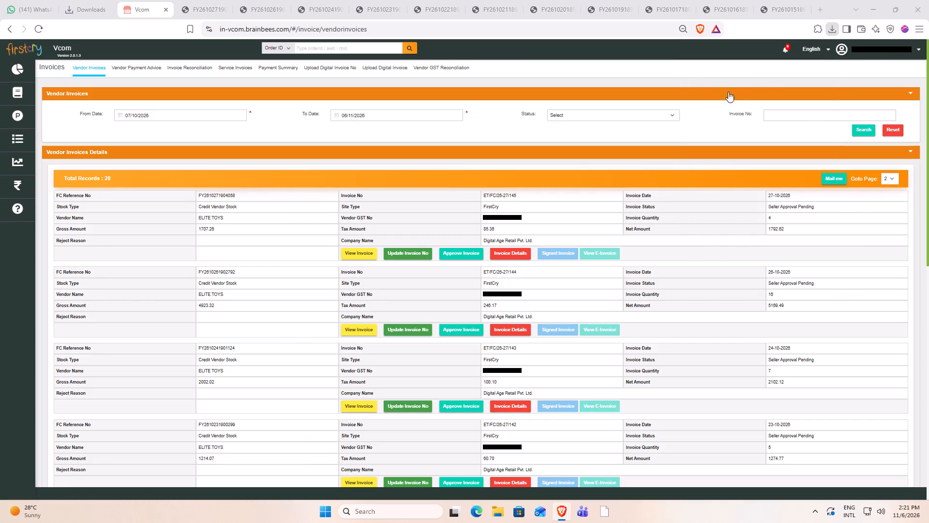
double_click(617, 261)
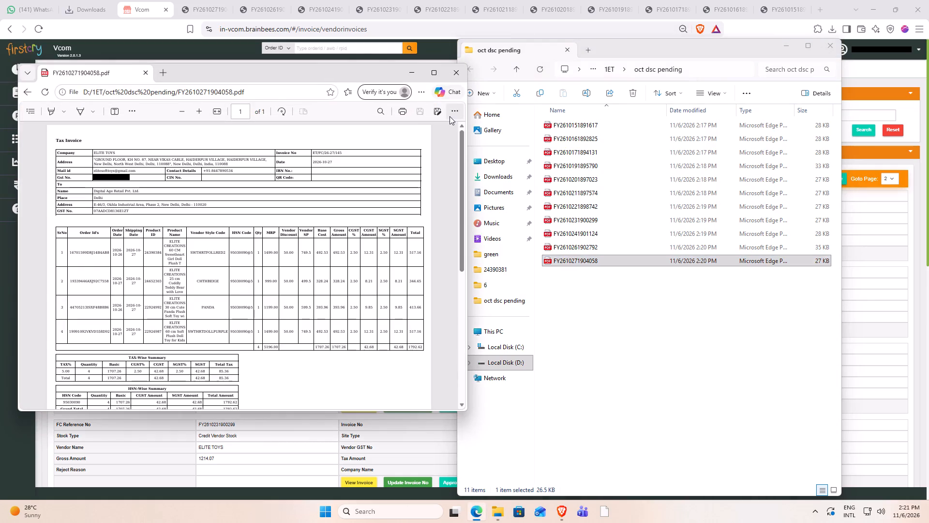
click(450, 73)
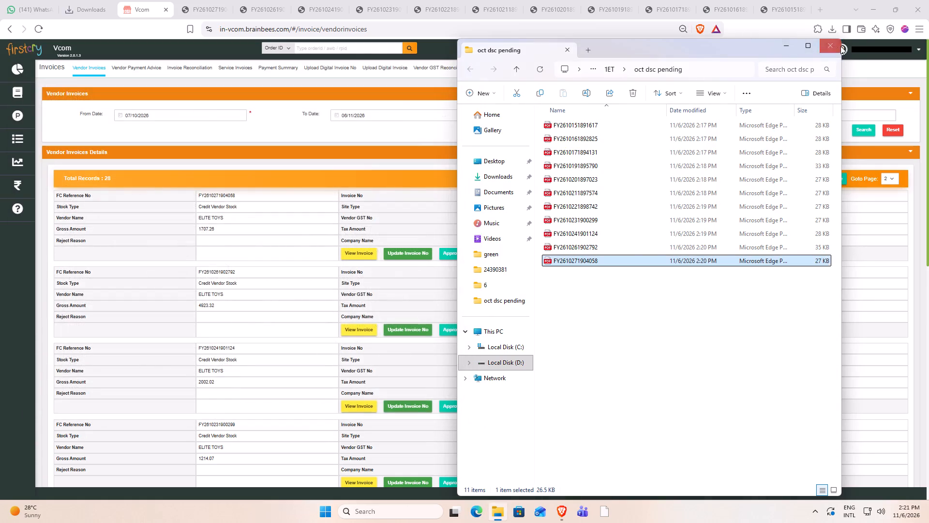
click(834, 47)
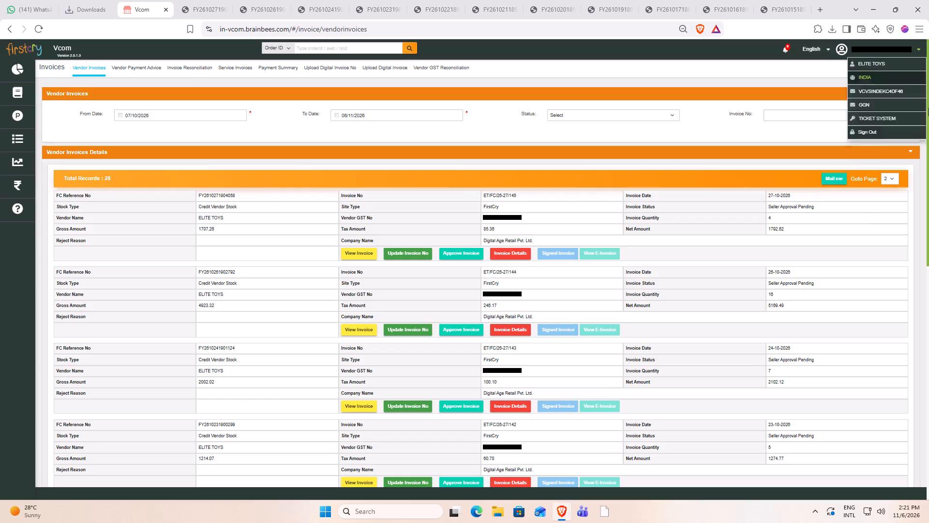
On page 1 of the vendor invoices, download the 28-10-2026 invoice's approval PDF, ET/FC/26-27/146, into "oct dsc pending" and close its approval window.
scroll(819, 192, up, 3)
click(891, 183)
click(890, 191)
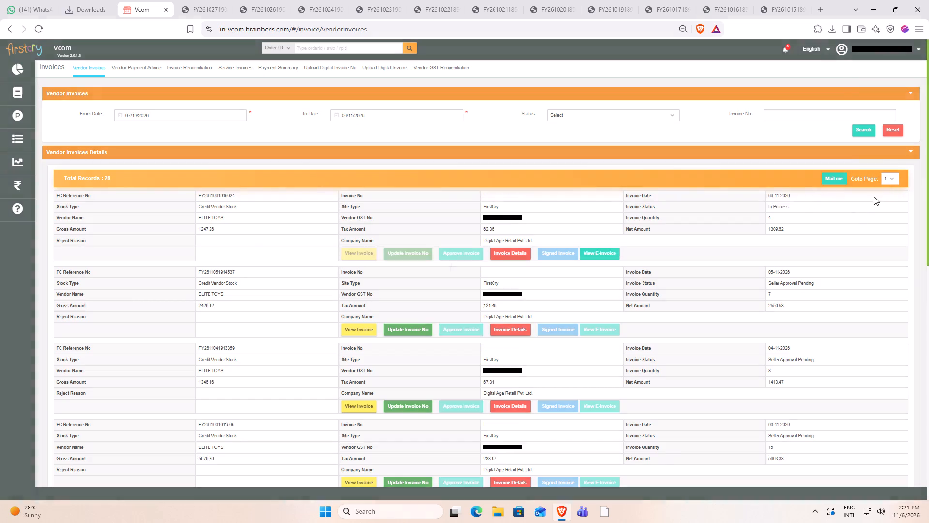
scroll(717, 247, down, 11)
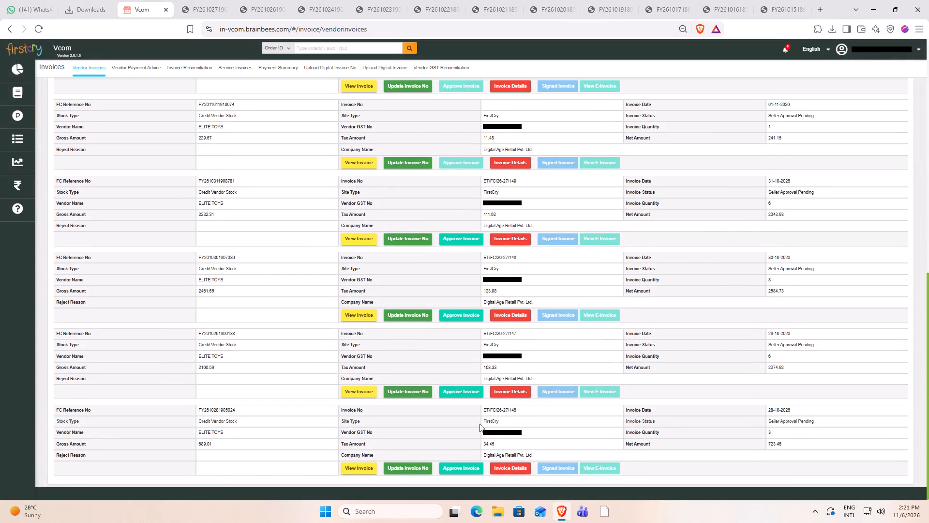
click(455, 474)
click(483, 287)
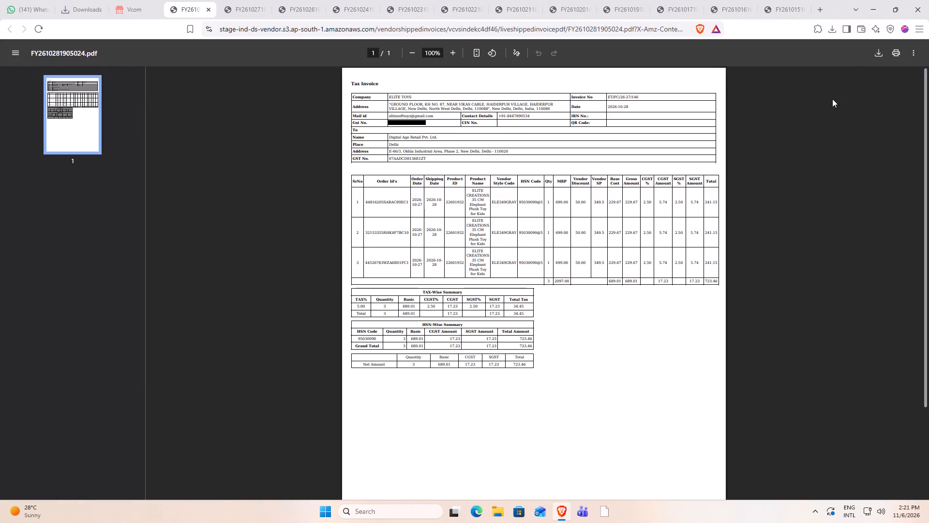
click(881, 48)
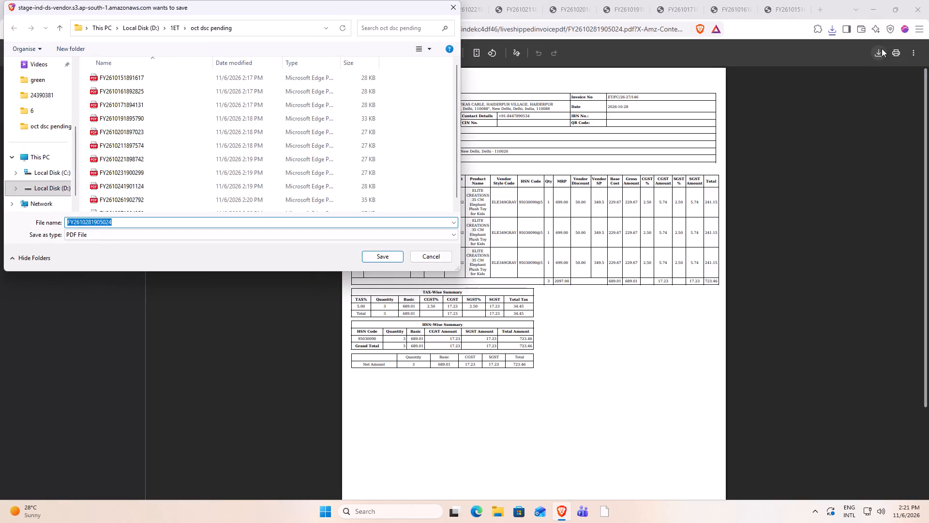
click(388, 257)
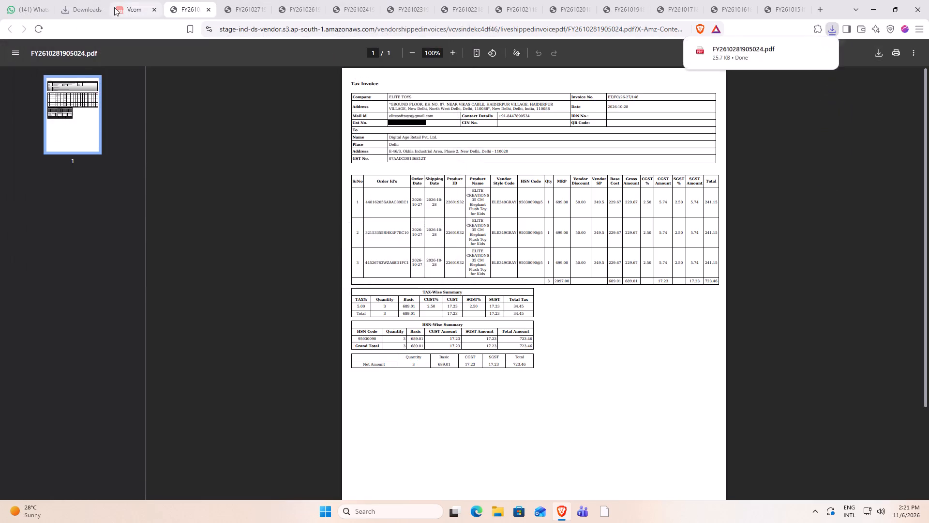
click(120, 7)
click(490, 146)
click(577, 228)
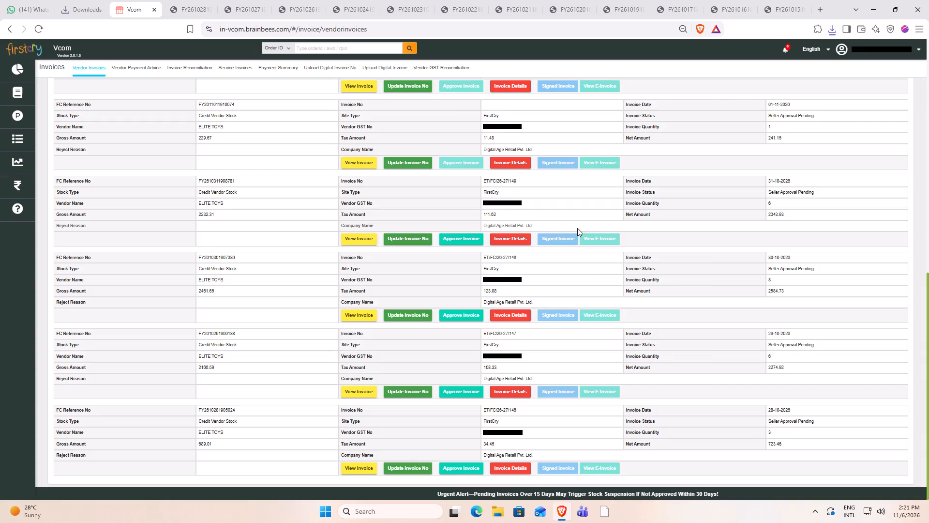
Download the approval PDF of the 29-10-2026 invoice, ET/FC/26-27/147, into the "oct dsc pending" folder and close its approval window.
click(470, 389)
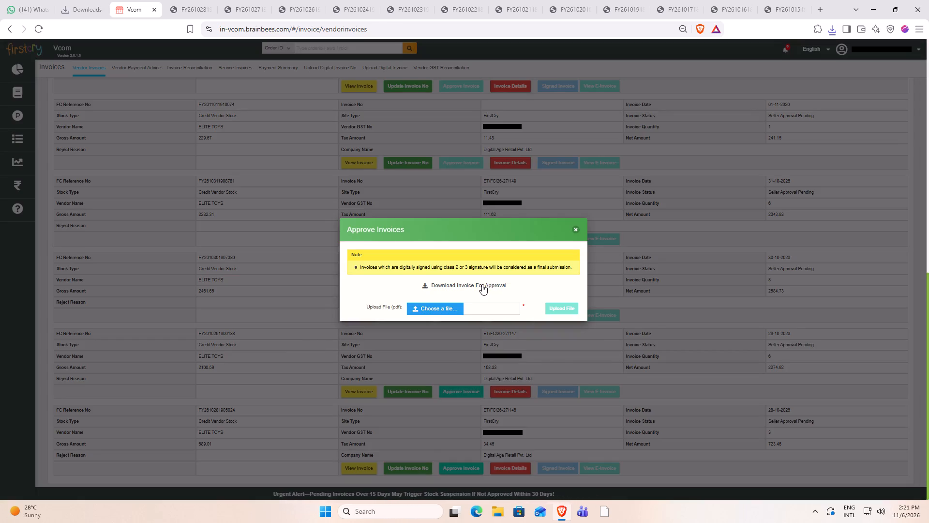
click(482, 284)
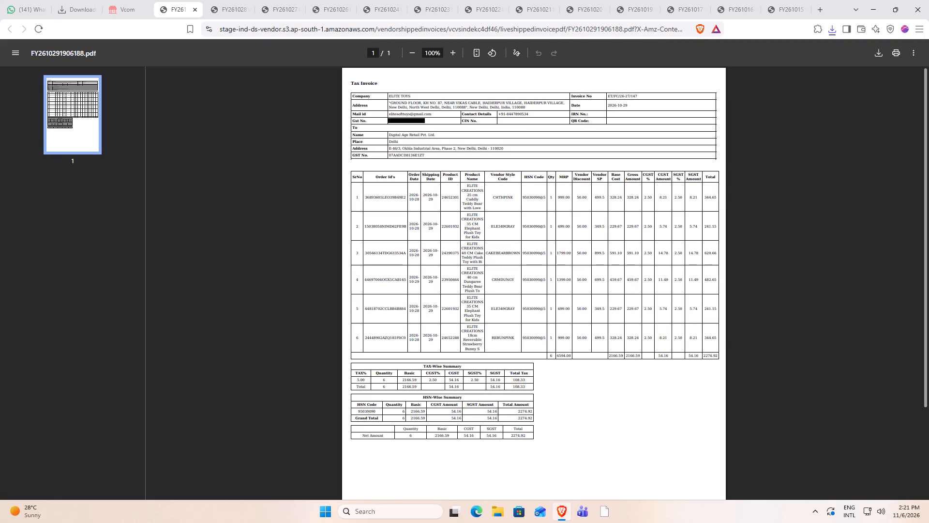
click(878, 54)
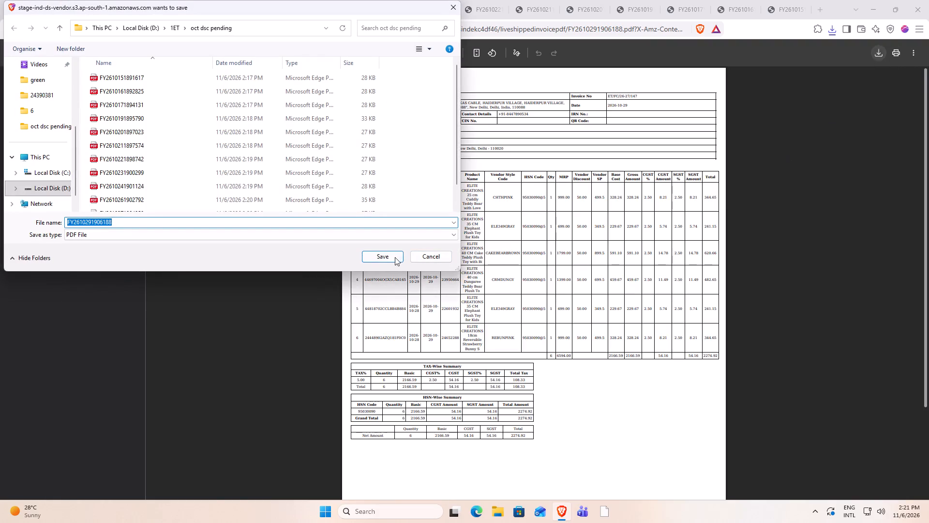
scroll(405, 173, down, 12)
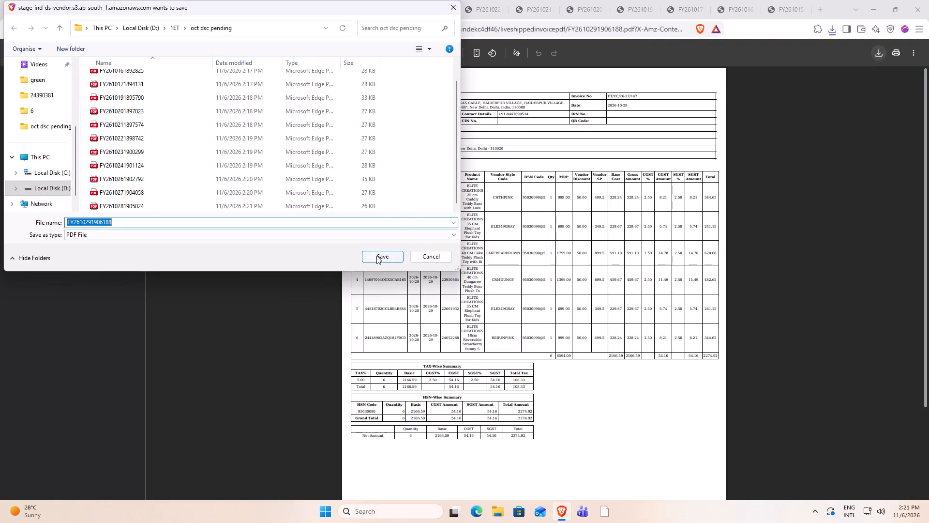
click(376, 256)
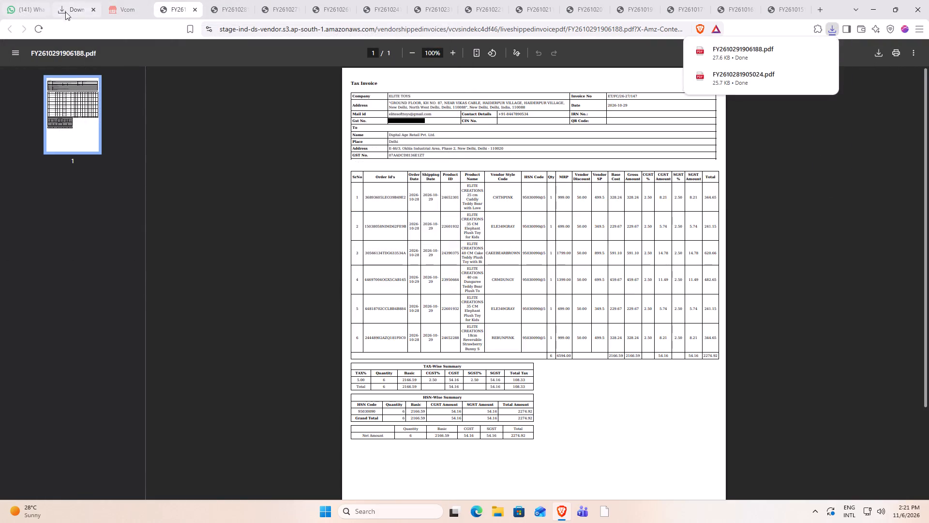
click(121, 7)
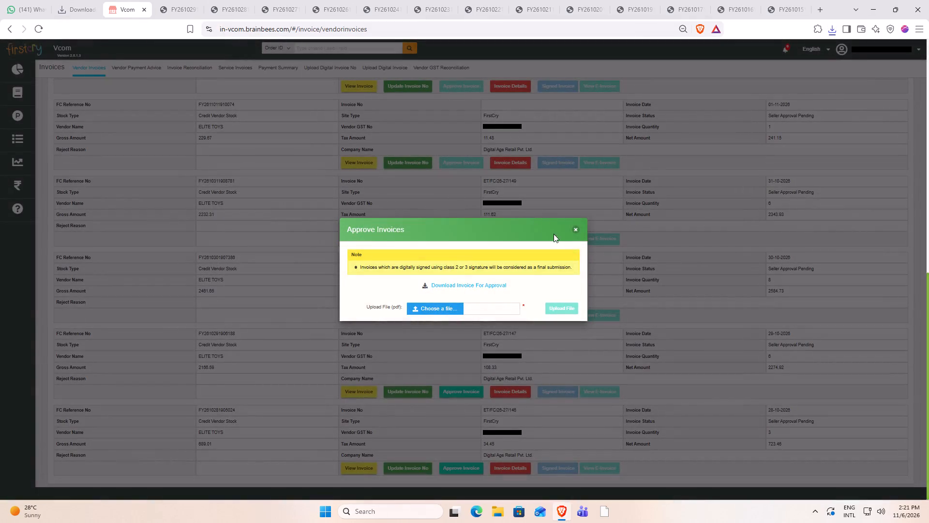
drag(571, 228, 580, 231)
click(569, 229)
click(573, 230)
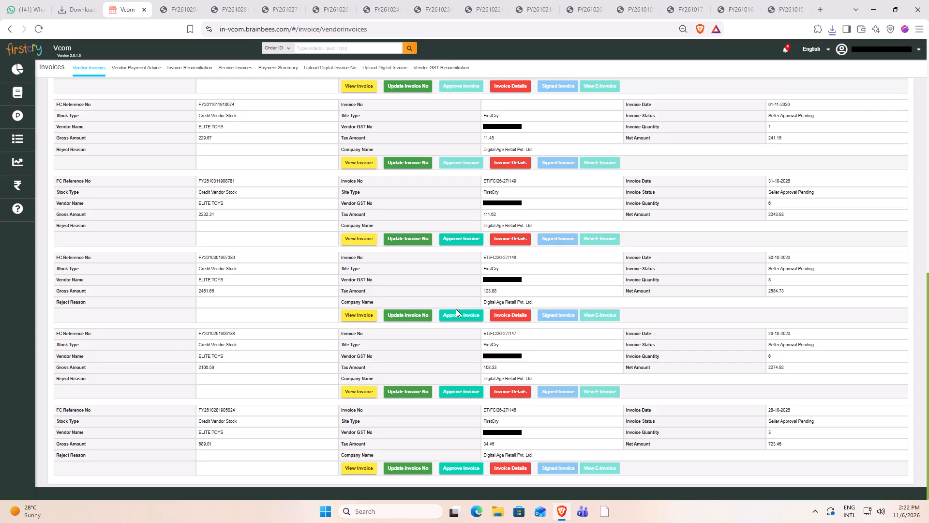
Download the approval PDF of the 30-10-2026 invoice, ET/FC/26-27/148, into the "oct dsc pending" folder and close its approval window.
click(459, 318)
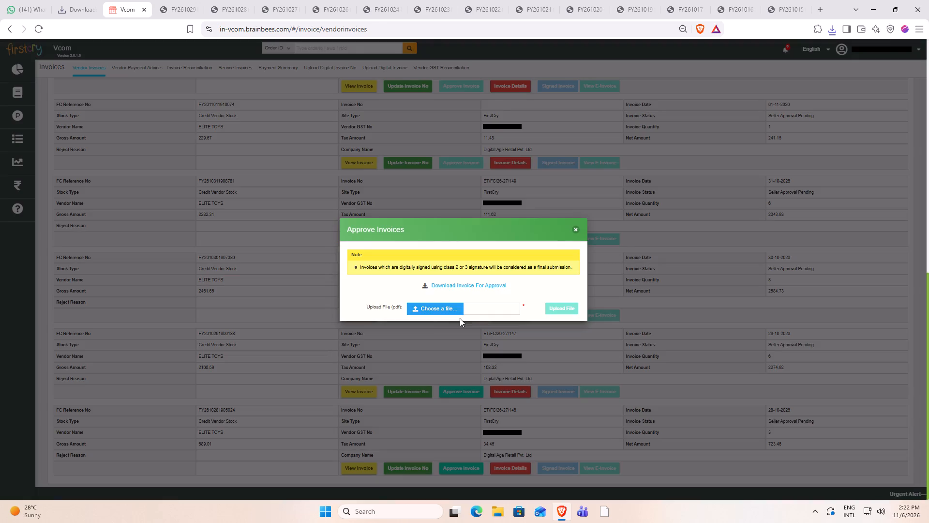
click(487, 287)
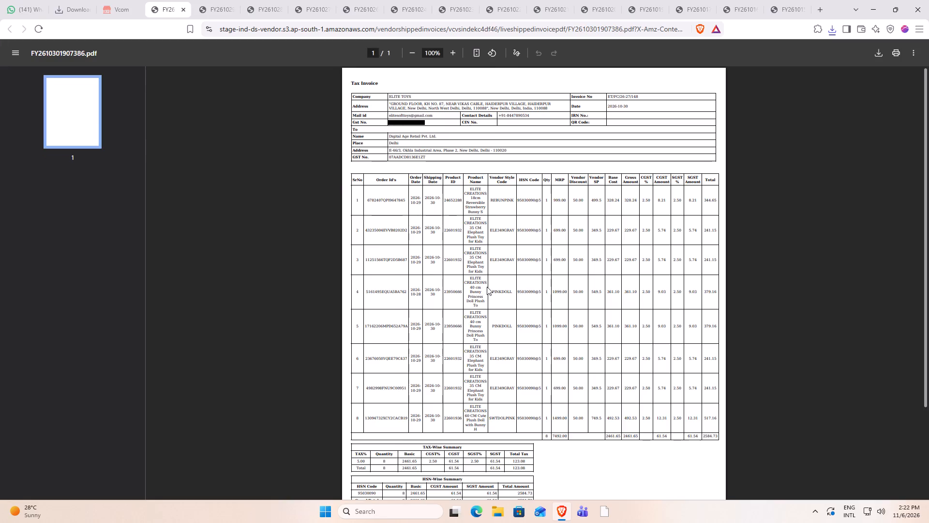
click(883, 46)
click(880, 53)
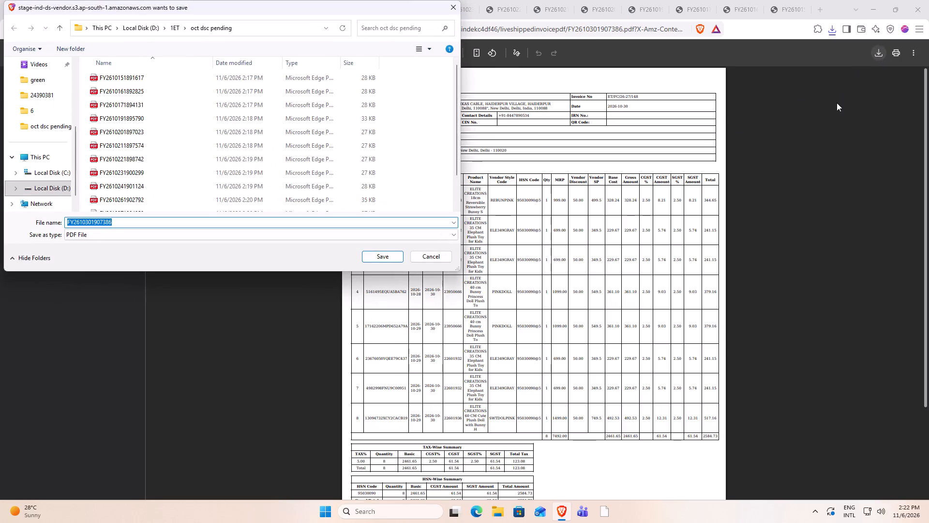
click(389, 261)
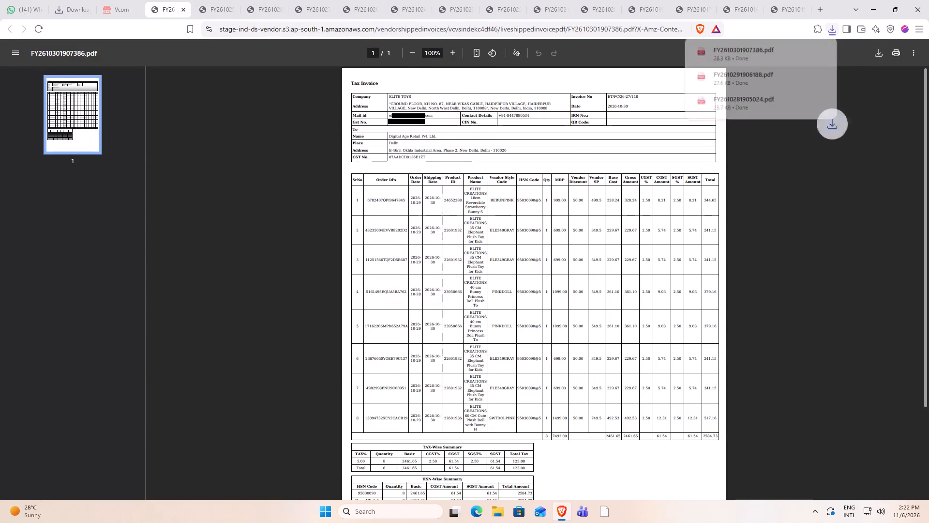
click(104, 6)
click(573, 229)
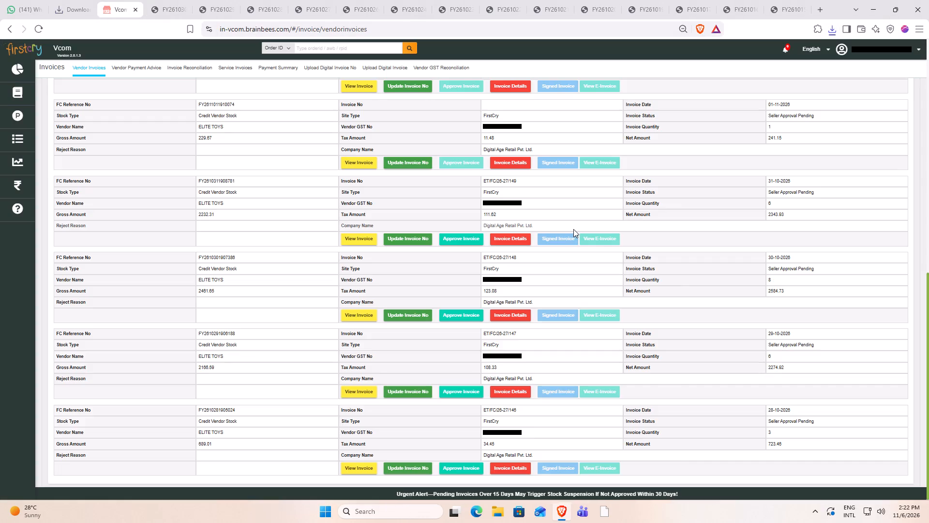
Download the approval PDF of the 31-10-2026 invoice, ET/FC/26-27/149, into the "oct dsc pending" folder.
scroll(573, 229, up, 1)
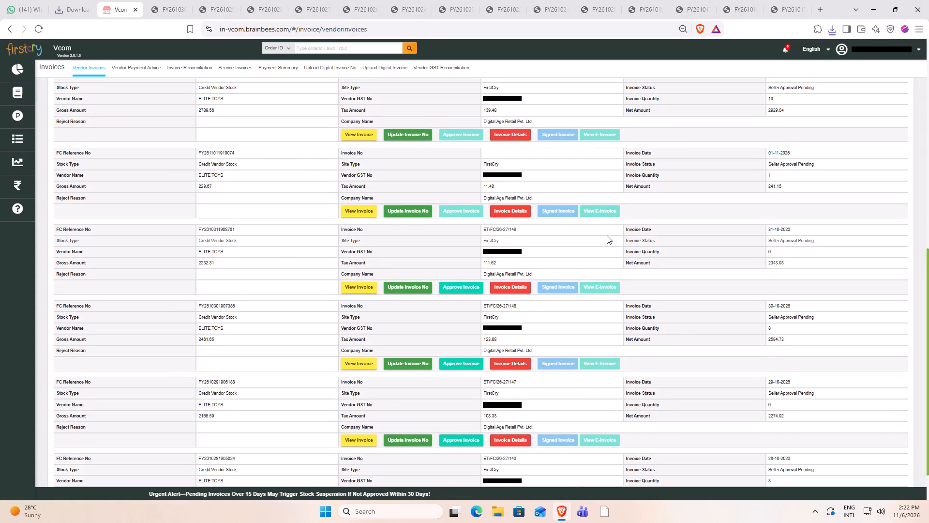
click(455, 290)
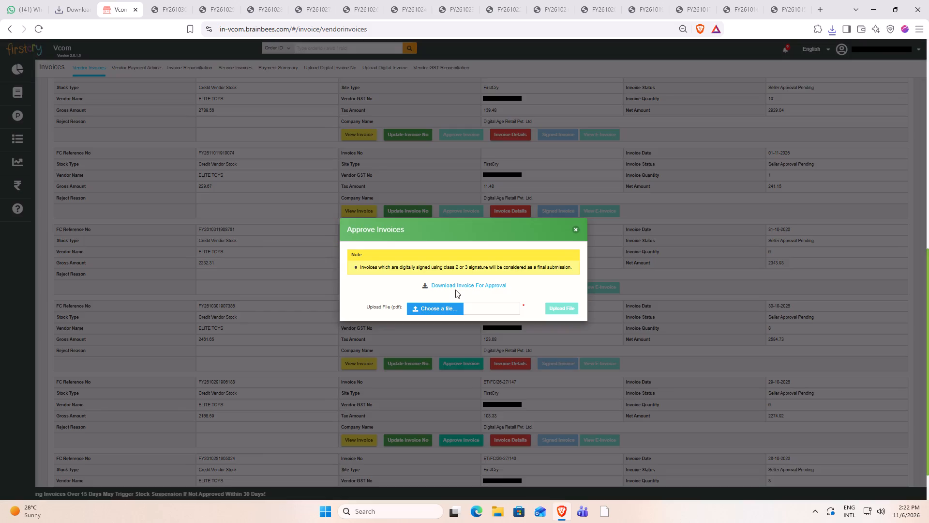
click(501, 284)
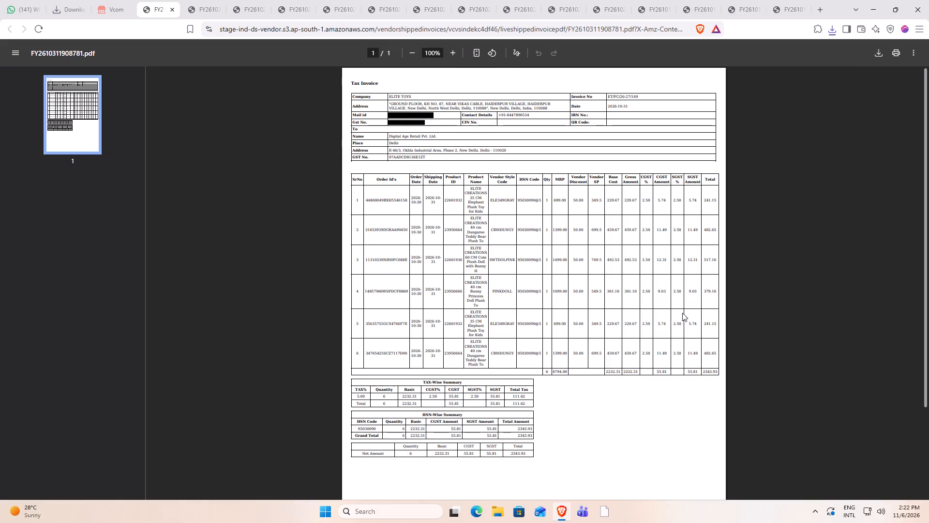
click(877, 57)
click(380, 259)
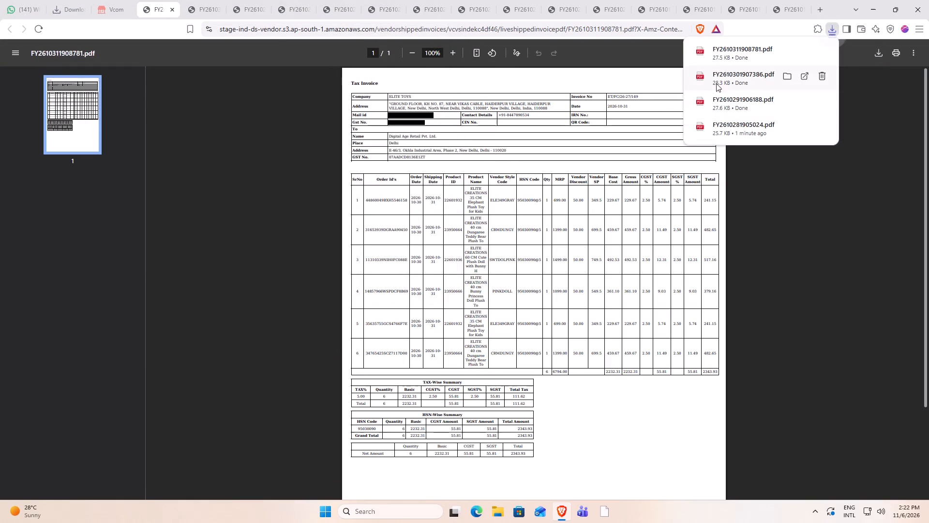
Open the "oct dsc pending" folder from the latest download and select the saved invoice PDFs.
click(785, 53)
drag(625, 372, 617, 162)
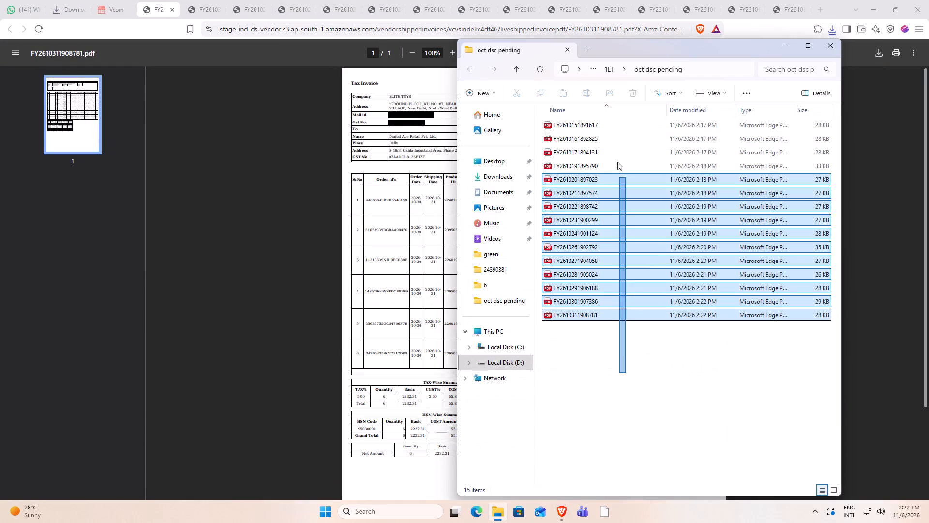